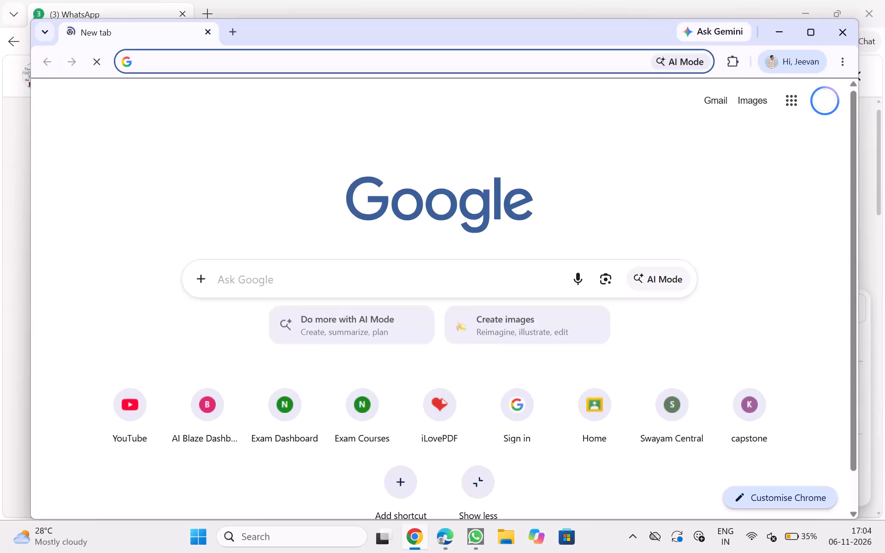
Enter "pdf to" in the Google search box to look for a PDF conversion tool.
{"action": "left_click", "coordinate": [356, 293]}
{"action": "type", "text": "pdf to"}
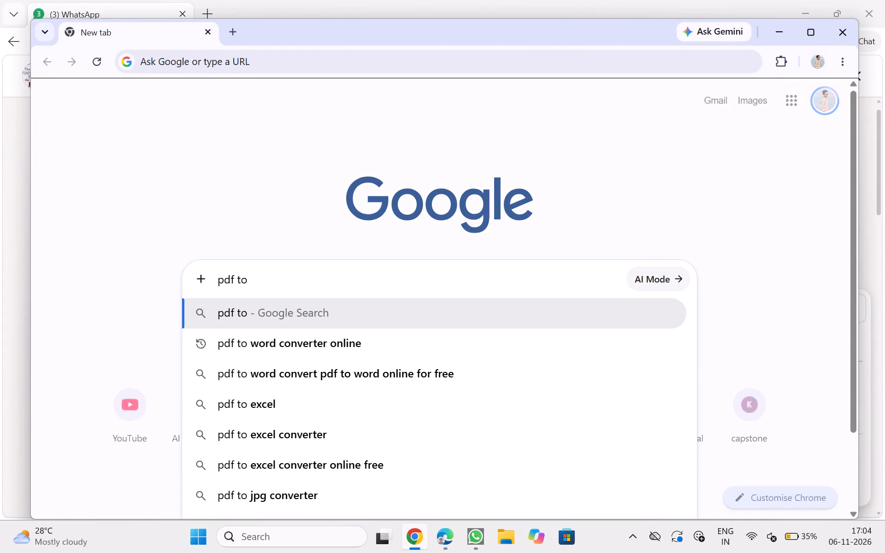
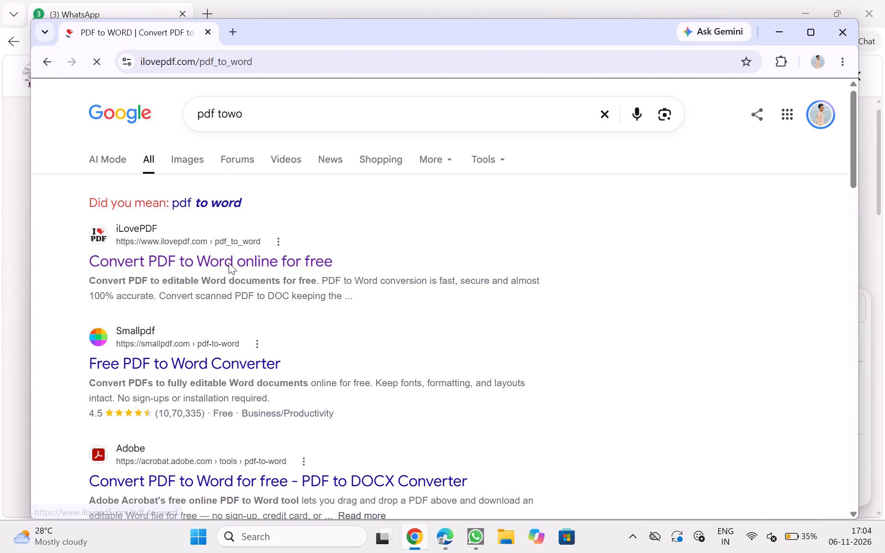
Convert "CSA15_CO1_HIGH -Short Answer Test.pdf" from Downloads to a Word document with iLovePDF and download the result.
{"action": "left_click", "coordinate": [466, 257]}
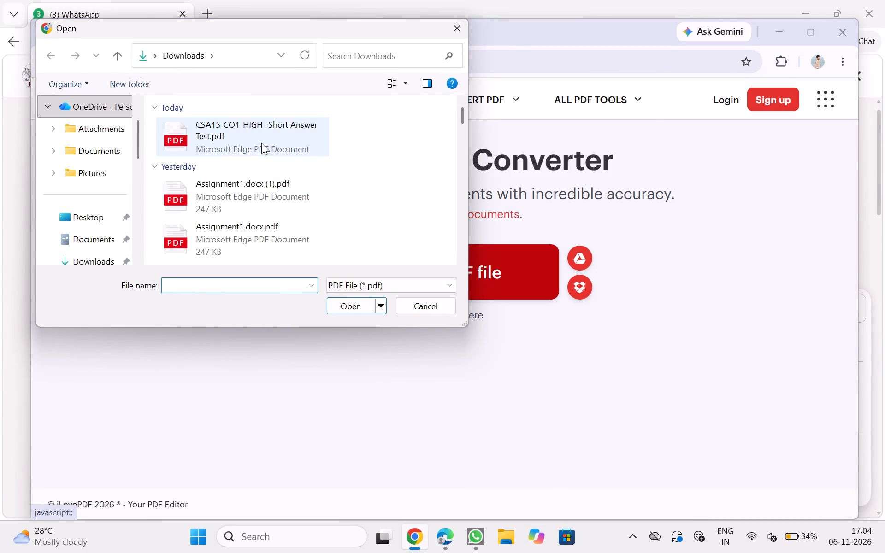
{"action": "double_click", "coordinate": [261, 143]}
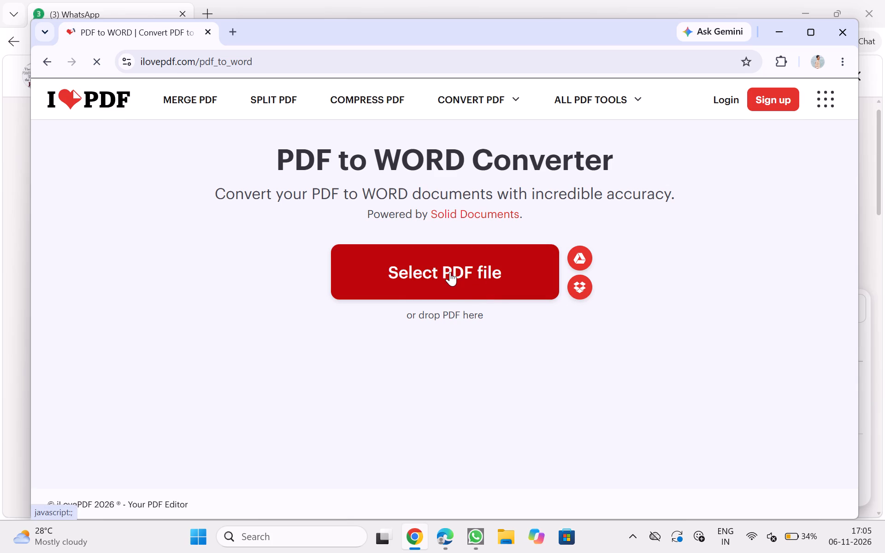
{"action": "left_click", "coordinate": [678, 490]}
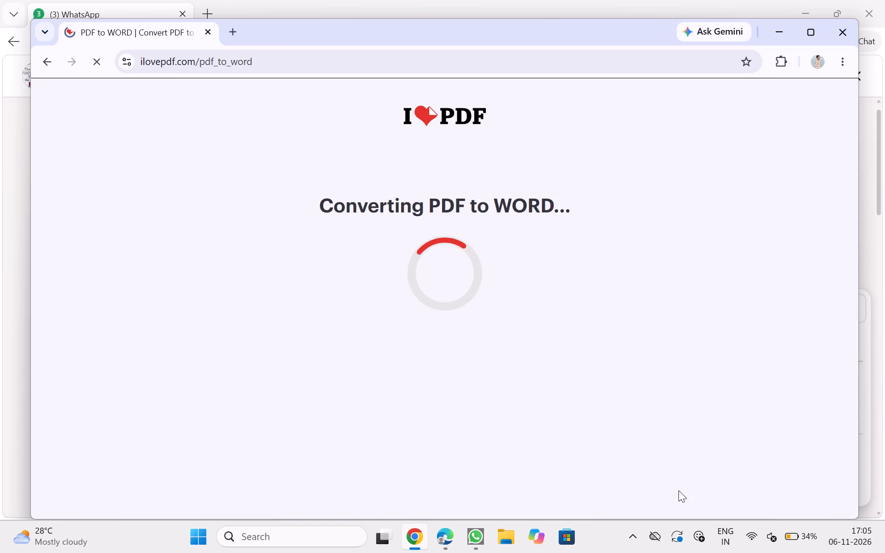
{"action": "left_click", "coordinate": [399, 205]}
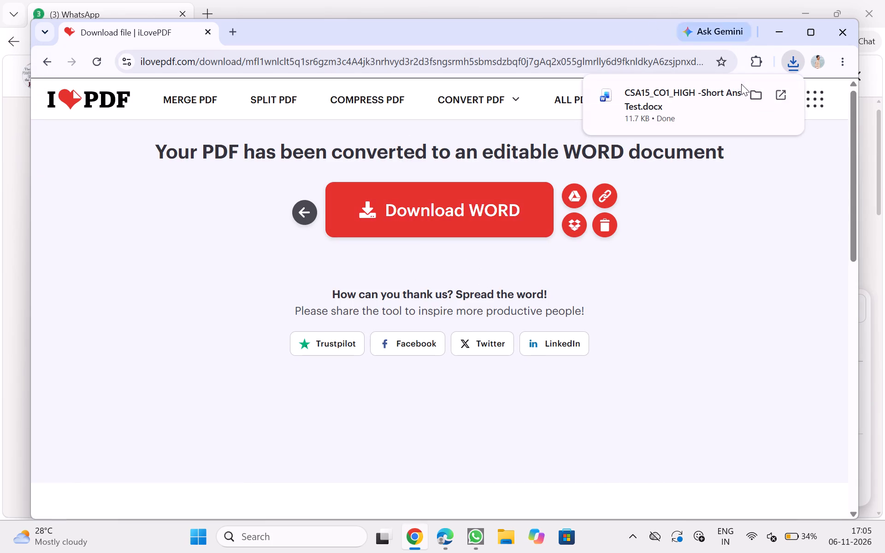
Open the downloaded "CSA15_CO1_HIGH -Short Answer Test.docx" in Word, maximize its window and enable editing.
{"action": "double_click", "coordinate": [661, 104]}
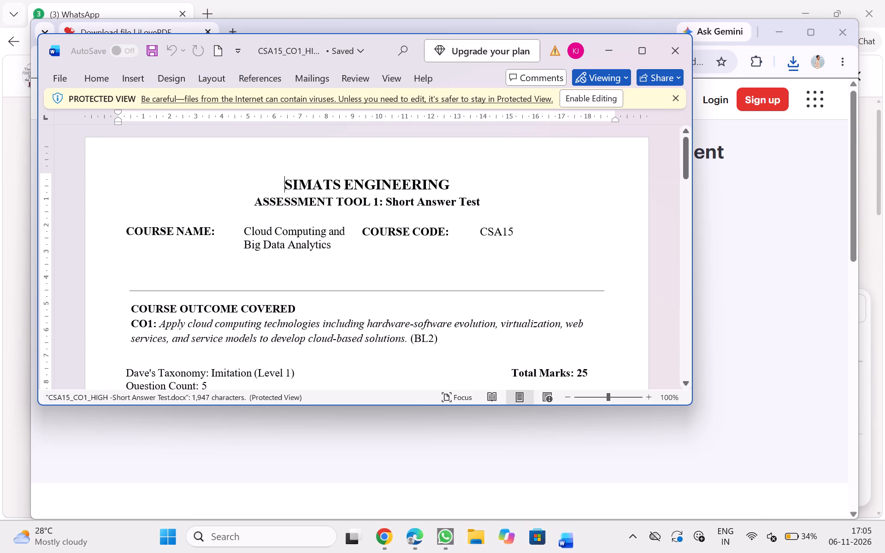
{"action": "left_click", "coordinate": [637, 54]}
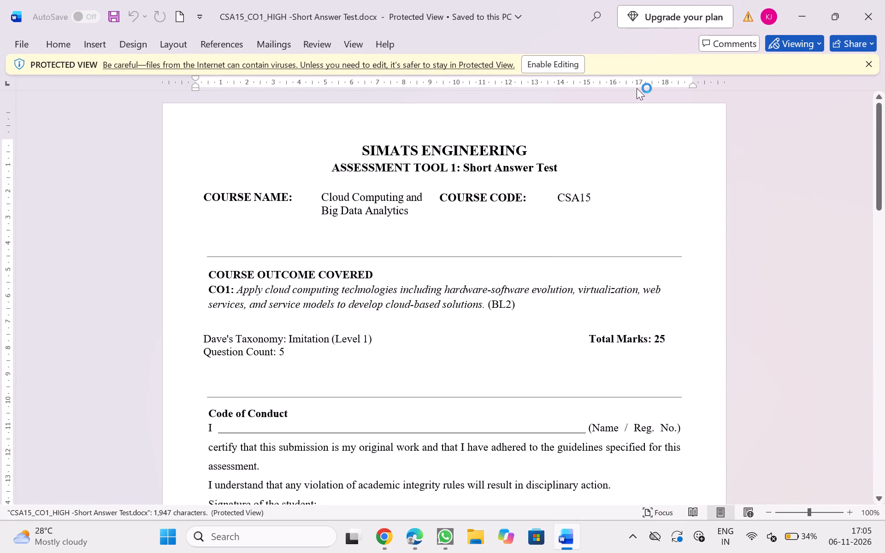
{"action": "left_click", "coordinate": [544, 62]}
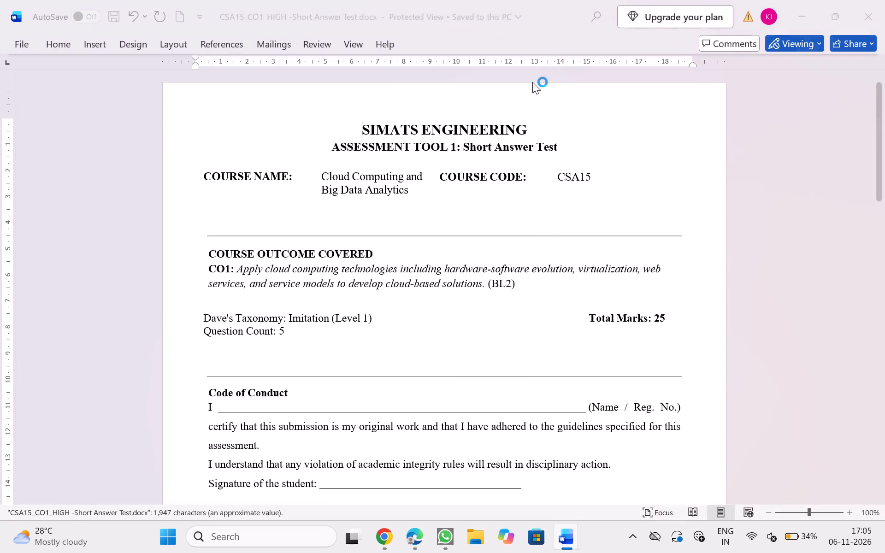
Fill in the student's name followed by the registration number in parentheses on the Code of Conduct blank after "I".
{"action": "scroll", "coordinate": [433, 247], "scroll_direction": "down", "scroll_amount": 2}
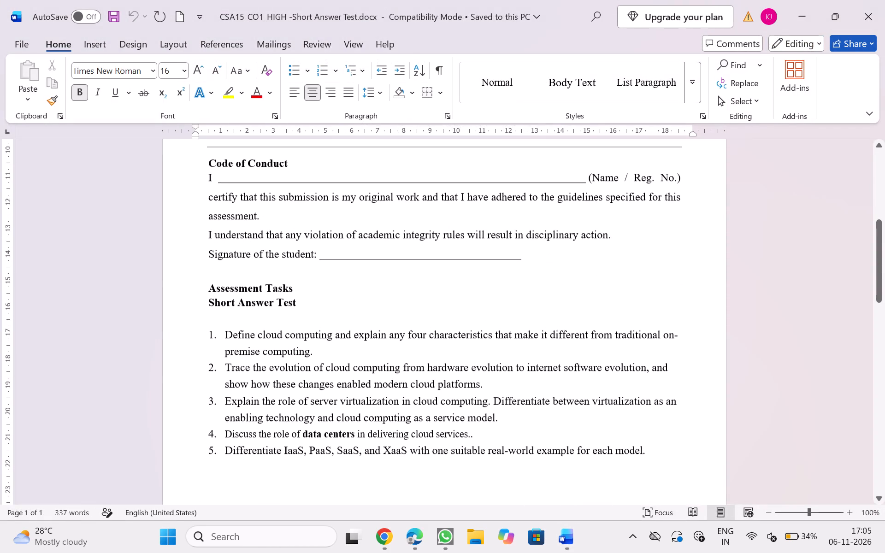
{"action": "left_click", "coordinate": [259, 176]}
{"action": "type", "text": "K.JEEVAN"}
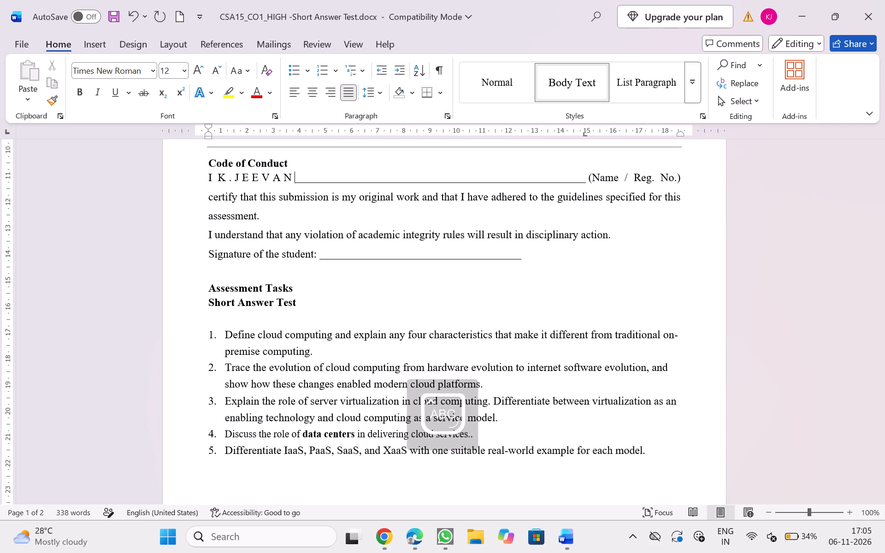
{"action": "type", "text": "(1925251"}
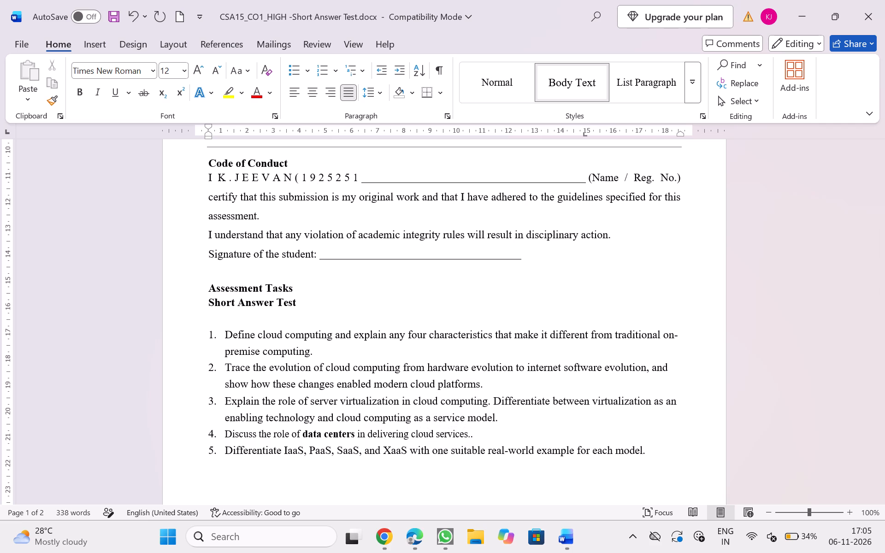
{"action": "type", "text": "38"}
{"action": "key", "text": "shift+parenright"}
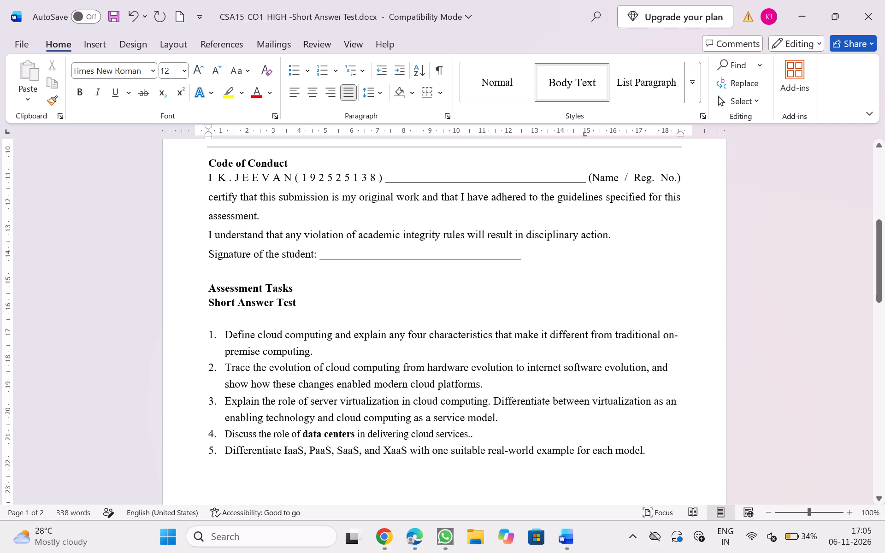
Delete the leftover underline before "(Name / Reg. No.)" in the Code of Conduct statement.
{"action": "left_click", "coordinate": [587, 179]}
{"action": "key", "text": "BackSpace"}
{"action": "key", "text": "BackSpace"}
{"action": "key", "text": "BackSpace"}
{"action": "key", "text": "BackSpace"}
{"action": "key", "text": "BackSpace"}
{"action": "key", "text": "BackSpace"}
{"action": "key", "text": "BackSpace"}
{"action": "key", "text": "BackSpace"}
{"action": "key", "text": "BackSpace"}
{"action": "key", "text": "BackSpace"}
{"action": "key", "text": "BackSpace"}
{"action": "key", "text": "BackSpace"}
{"action": "key", "text": "BackSpace"}
{"action": "key", "text": "BackSpace"}
{"action": "key", "text": "BackSpace"}
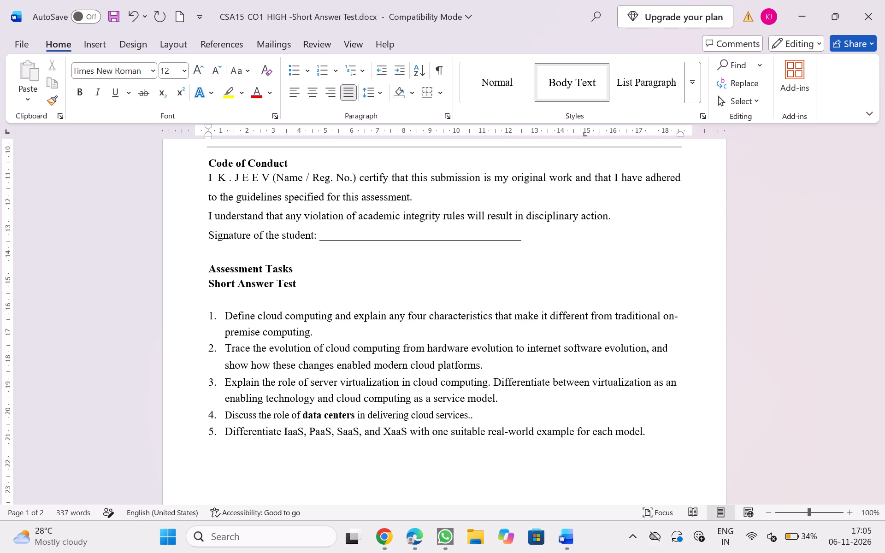
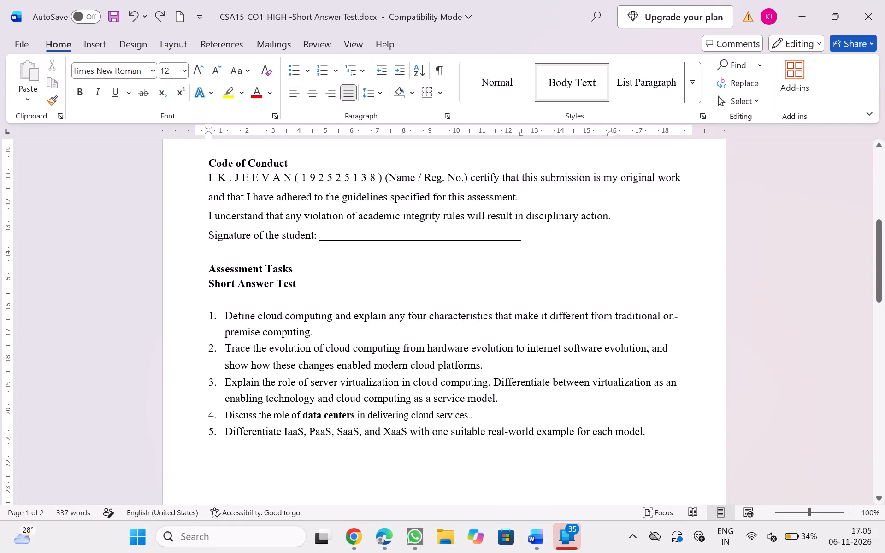
Enter the student's name after "Signature of the student:" in the Code of Conduct and delete the leftover underline.
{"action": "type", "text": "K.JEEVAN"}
{"action": "left_click", "coordinate": [521, 239], "text": "ctrl"}
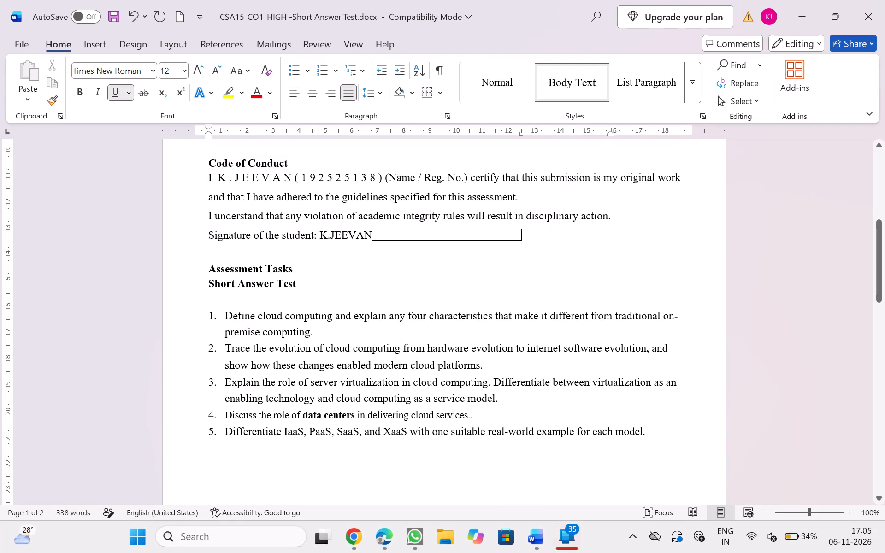
{"action": "key", "text": "BackSpace"}
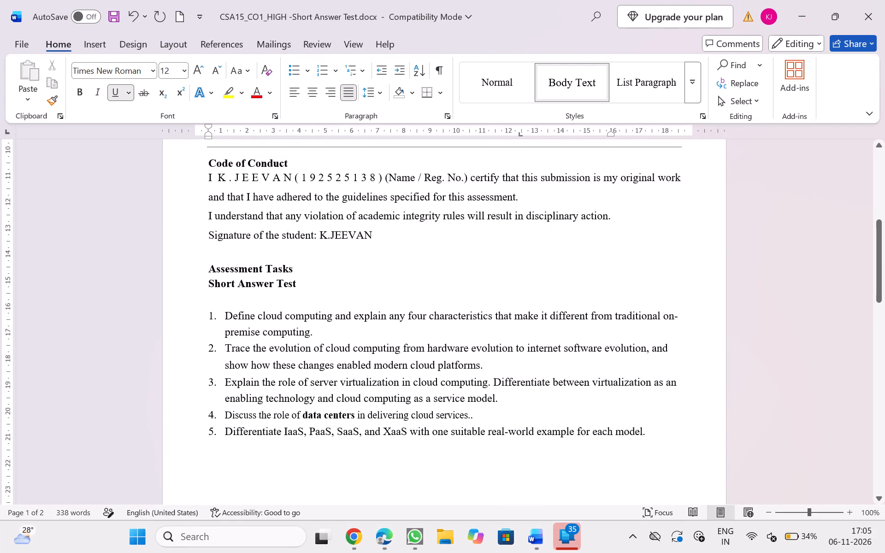
Check through the completed document and open Save As for the Downloads folder on This PC.
{"action": "scroll", "coordinate": [311, 299], "scroll_direction": "down", "scroll_amount": 3, "text": "ctrl"}
{"action": "scroll", "coordinate": [311, 299], "scroll_direction": "up", "scroll_amount": 1, "text": "ctrl"}
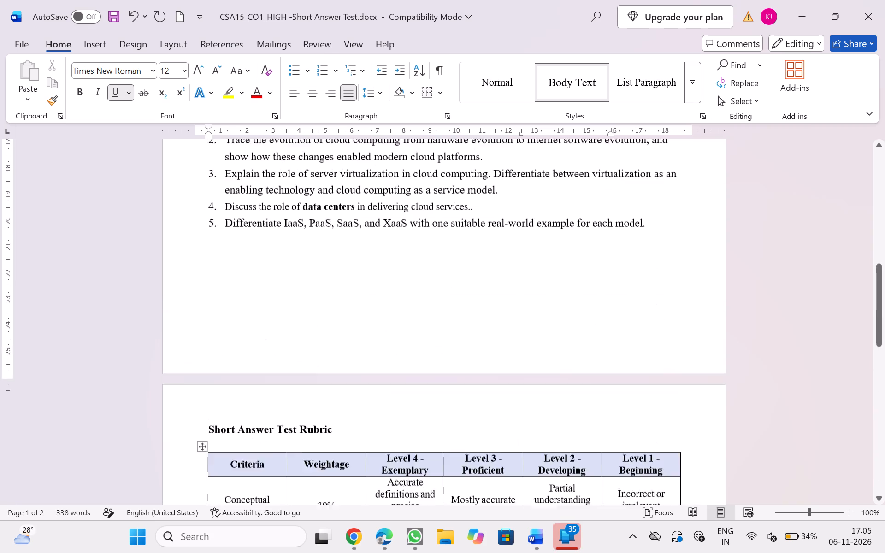
{"action": "scroll", "coordinate": [311, 299], "scroll_direction": "down", "scroll_amount": 3, "text": "ctrl"}
{"action": "scroll", "coordinate": [311, 299], "scroll_direction": "up", "scroll_amount": 3, "text": "ctrl"}
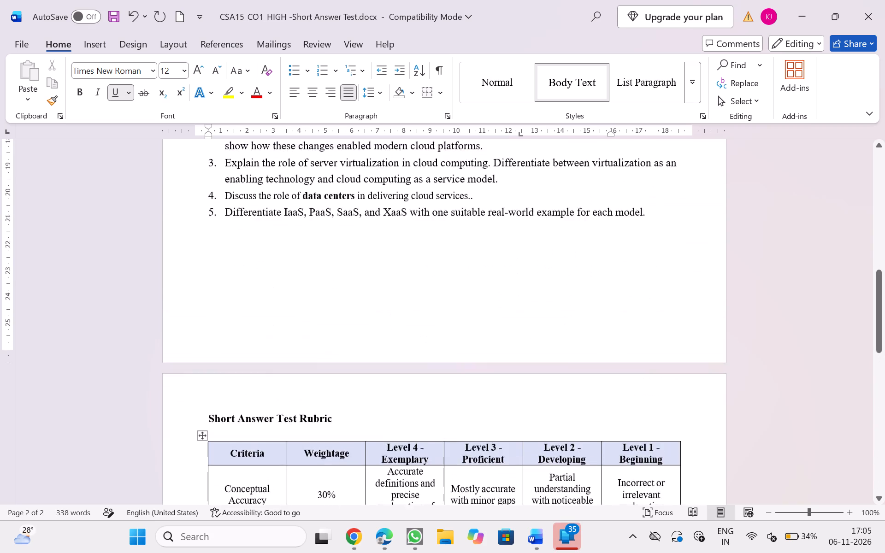
{"action": "scroll", "coordinate": [311, 299], "scroll_direction": "up", "scroll_amount": 2, "text": "ctrl"}
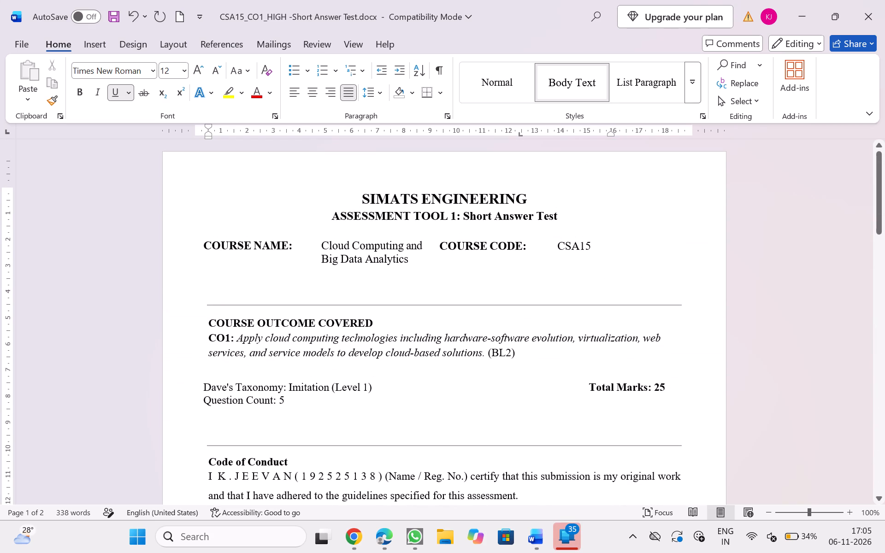
{"action": "left_click", "coordinate": [24, 40], "text": "ctrl"}
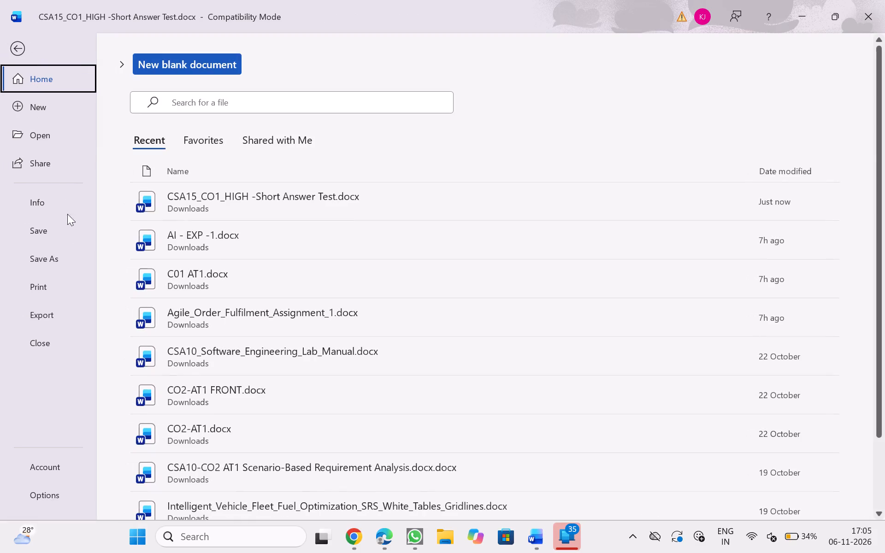
{"action": "left_click", "coordinate": [63, 254], "text": "ctrl"}
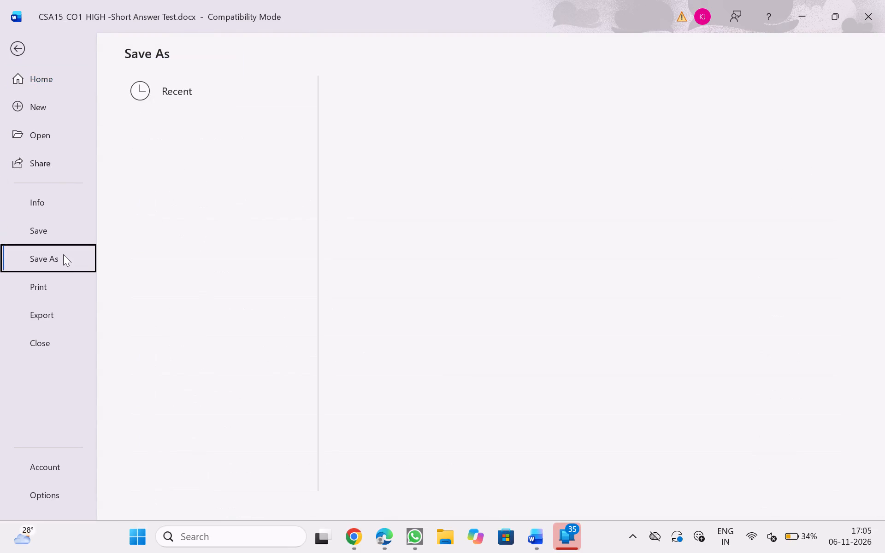
{"action": "left_click", "coordinate": [246, 329], "text": "ctrl"}
{"action": "left_click", "coordinate": [254, 310], "text": "ctrl"}
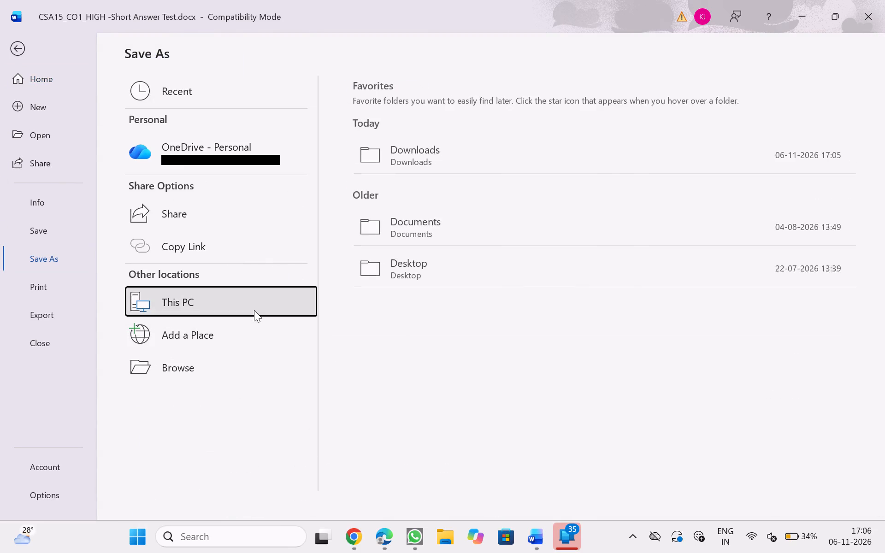
{"action": "left_click", "coordinate": [484, 143], "text": "ctrl"}
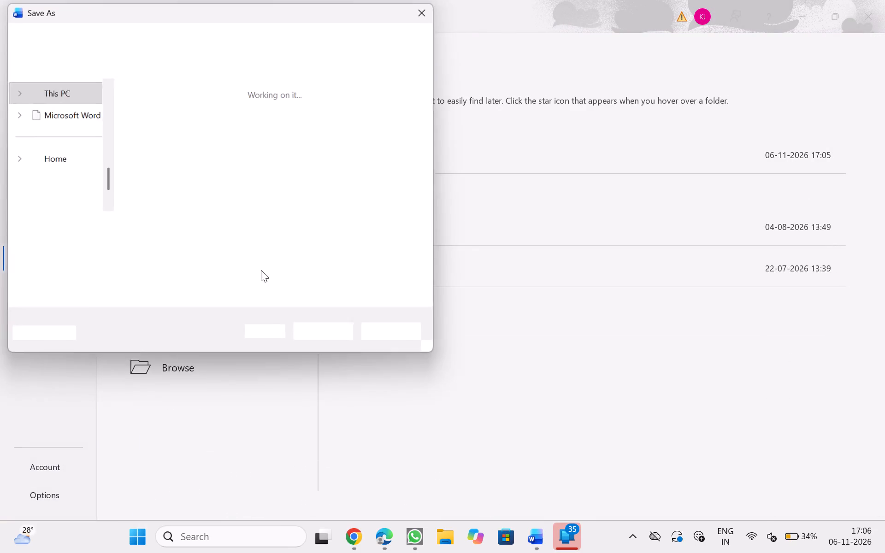
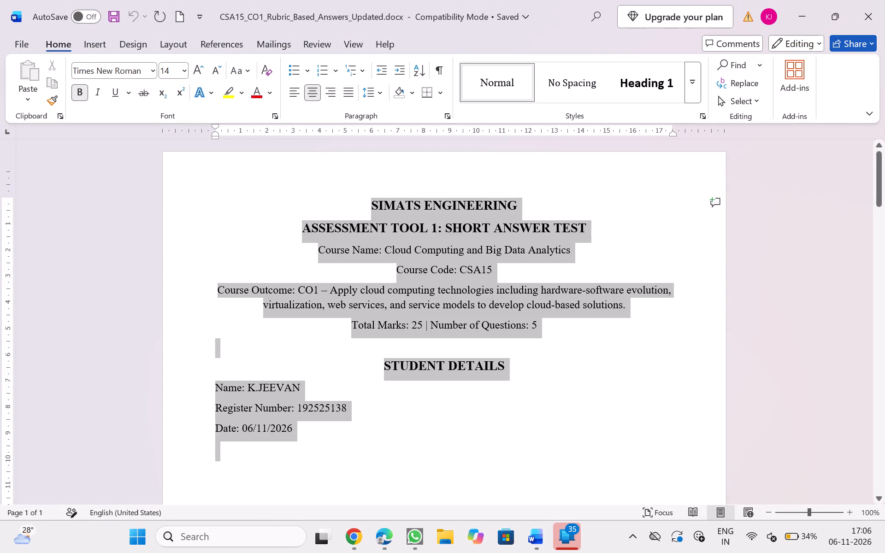
Delete everything before question 1, from the SIMATS ENGINEERING cover details through the "Answers – Short Answer Test" introduction, including its leftover full stop.
{"action": "left_click_drag", "start_coordinate": [507, 485], "coordinate": [496, 357], "text": "ctrl"}
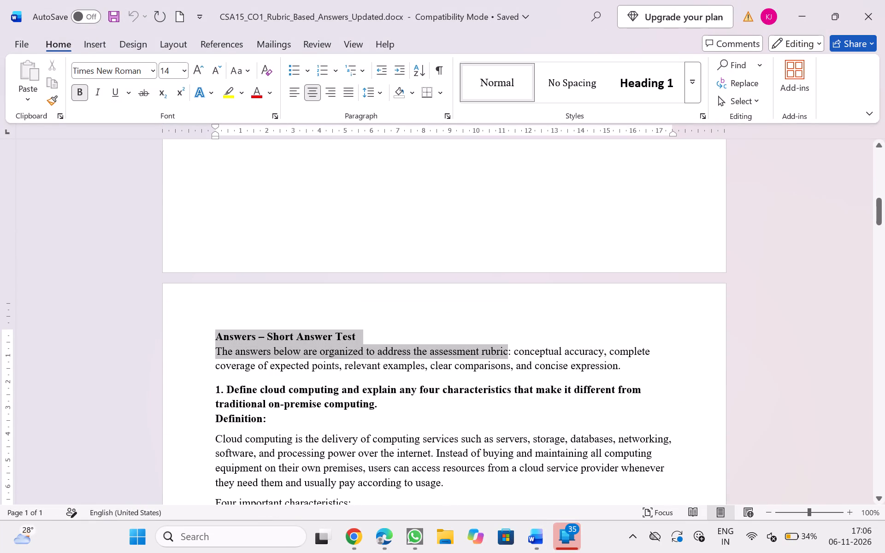
{"action": "left_click_drag", "start_coordinate": [496, 357], "coordinate": [616, 370], "text": "ctrl"}
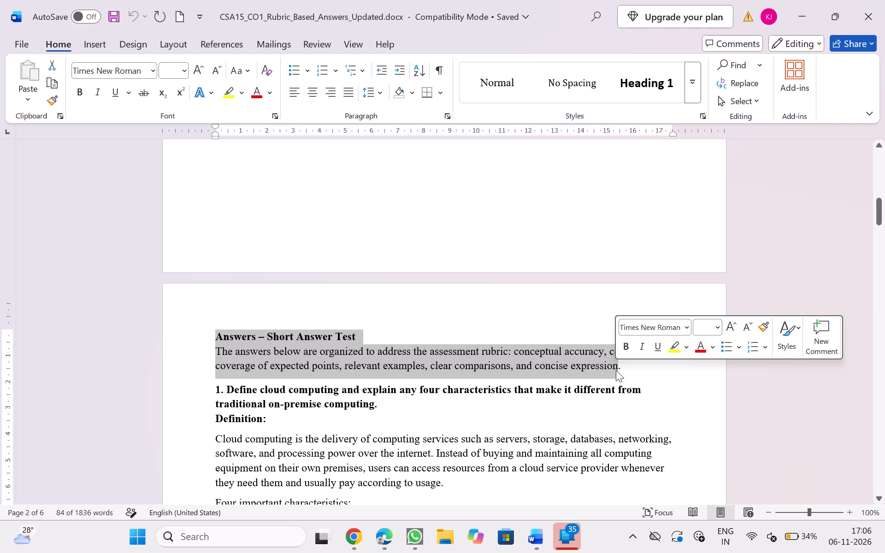
{"action": "key", "text": "BackSpace"}
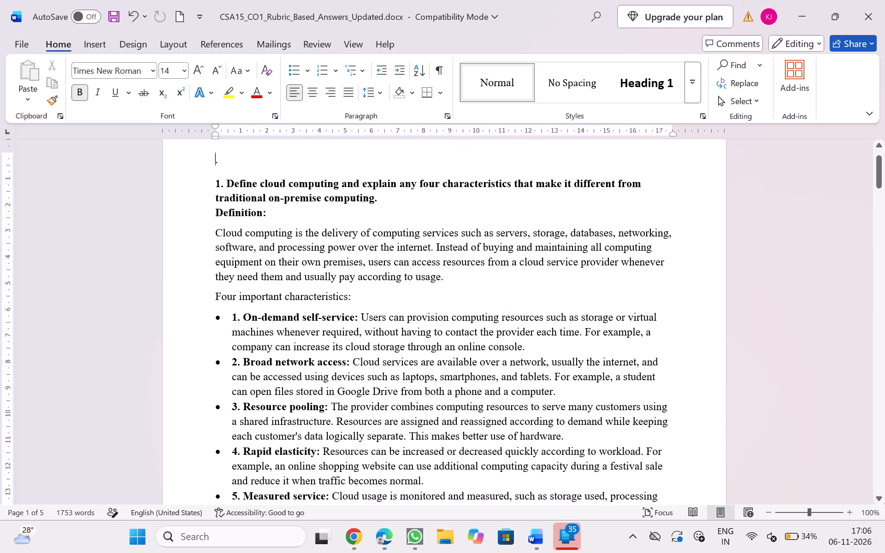
{"action": "left_click", "coordinate": [238, 153], "text": "ctrl"}
{"action": "key", "text": "BackSpace"}
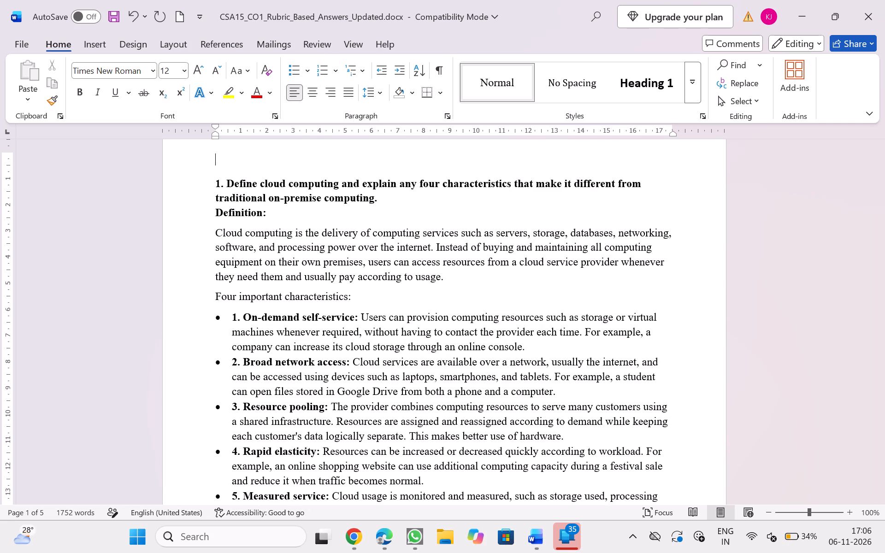
Set the line spacing of the whole document to 1.5.
{"action": "left_click", "coordinate": [275, 230], "text": "ctrl"}
{"action": "key", "text": "ctrl+a"}
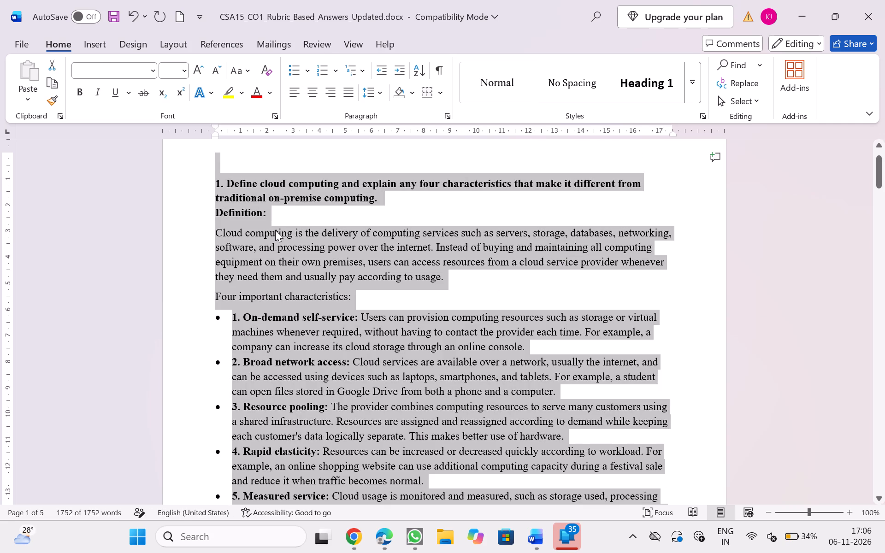
{"action": "left_click", "coordinate": [374, 88]}
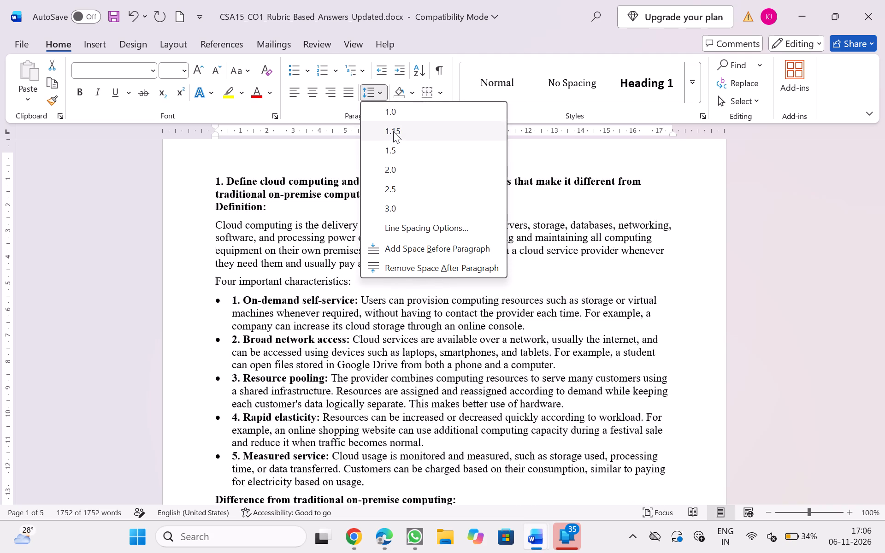
{"action": "left_click", "coordinate": [400, 147]}
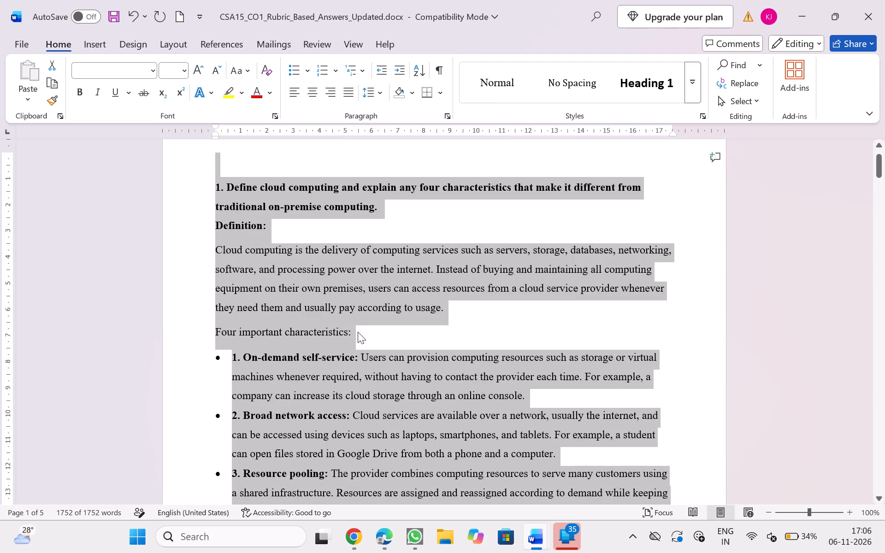
{"action": "left_click", "coordinate": [358, 332]}
Change the font colour of the "Definition:" heading under question 1 to the medium blue theme colour.
{"action": "scroll", "coordinate": [358, 332], "scroll_direction": "down", "scroll_amount": 7}
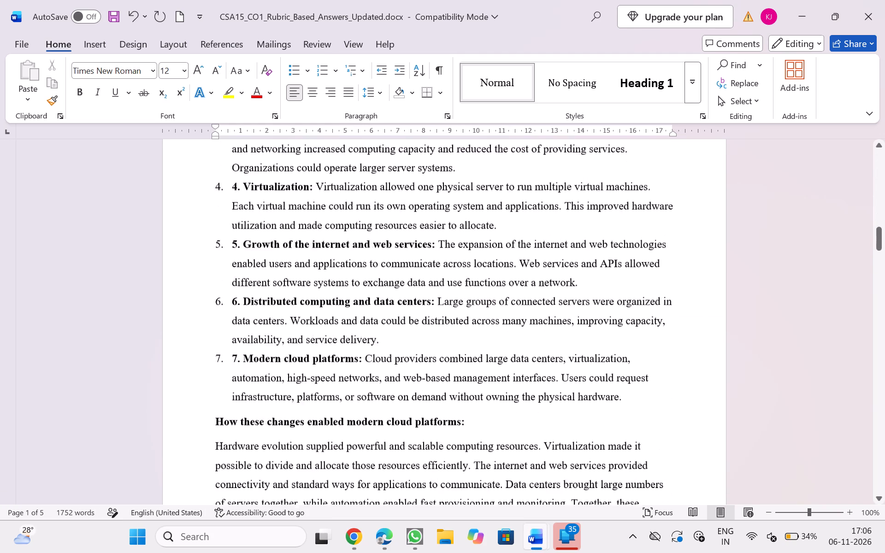
{"action": "scroll", "coordinate": [358, 332], "scroll_direction": "down", "scroll_amount": 1}
{"action": "scroll", "coordinate": [358, 332], "scroll_direction": "up", "scroll_amount": 3}
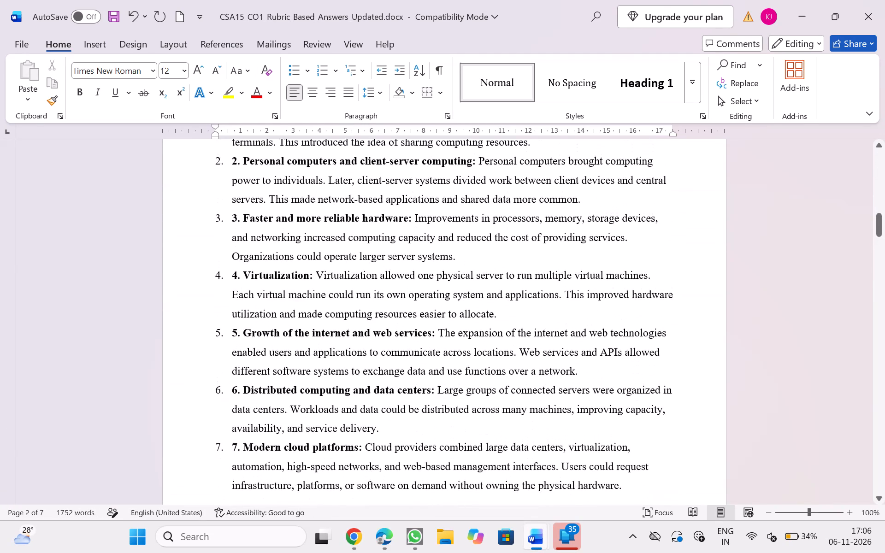
{"action": "scroll", "coordinate": [358, 332], "scroll_direction": "up", "scroll_amount": 4}
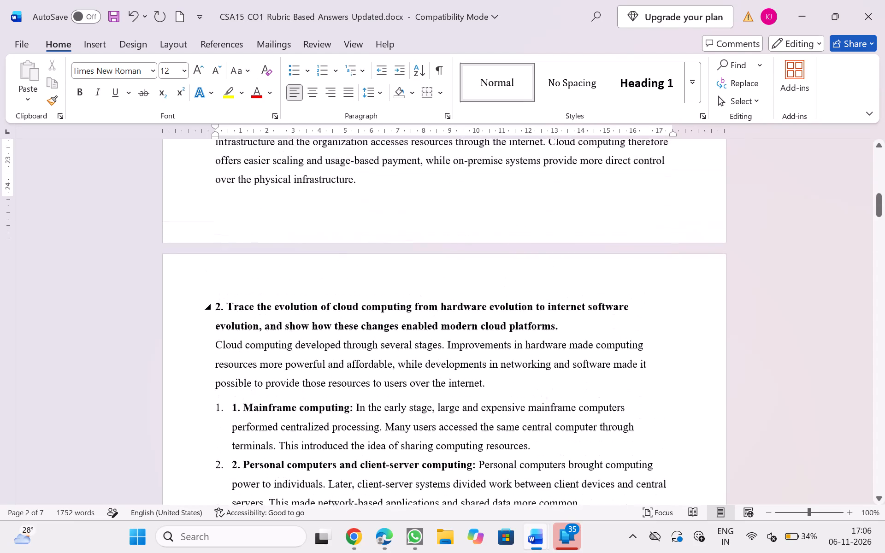
{"action": "scroll", "coordinate": [358, 332], "scroll_direction": "up", "scroll_amount": 4}
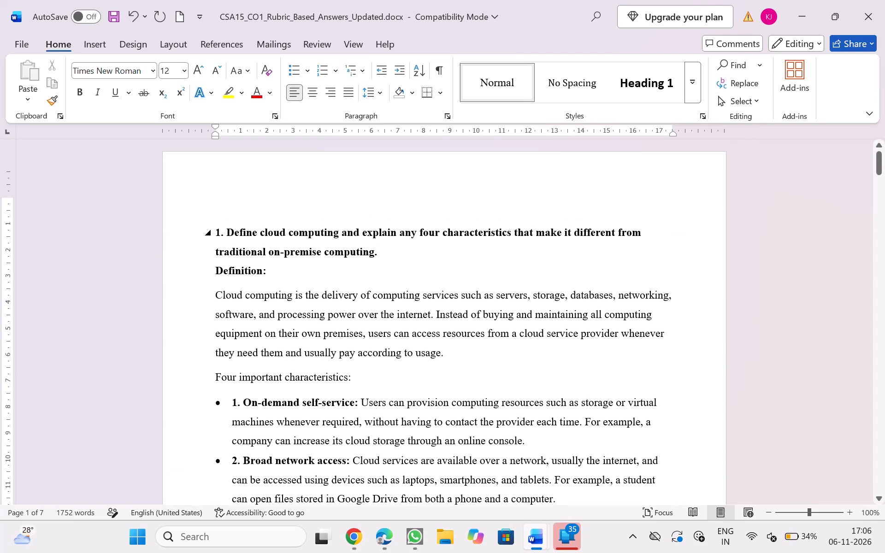
{"action": "left_click_drag", "start_coordinate": [270, 273], "coordinate": [198, 264]}
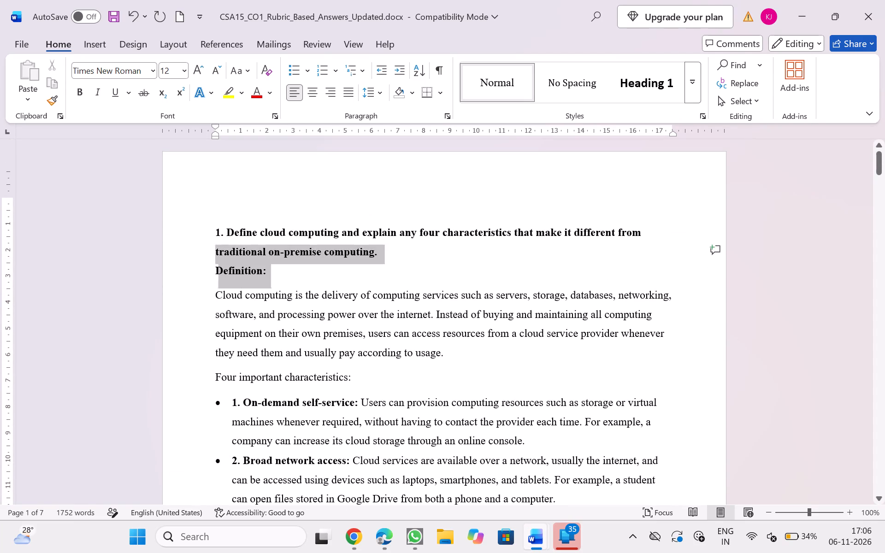
{"action": "left_click_drag", "start_coordinate": [198, 264], "coordinate": [196, 268]}
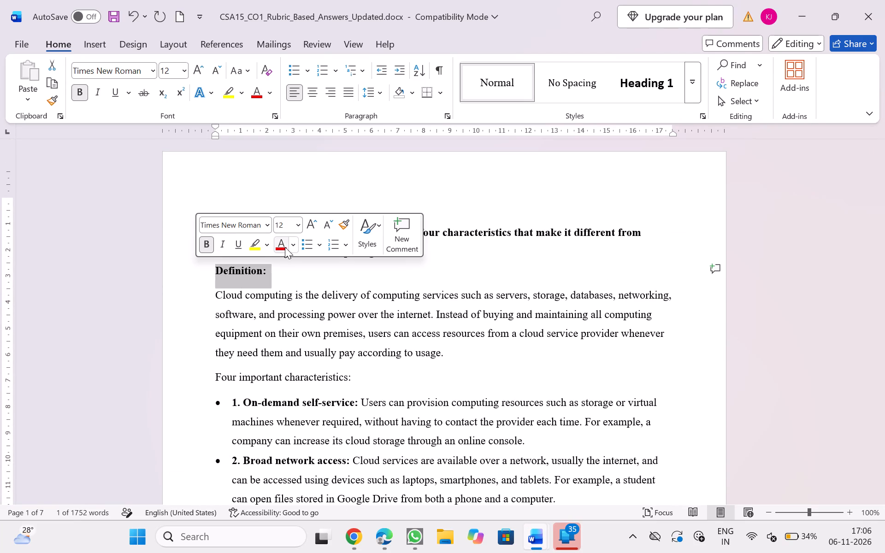
{"action": "left_click", "coordinate": [295, 246]}
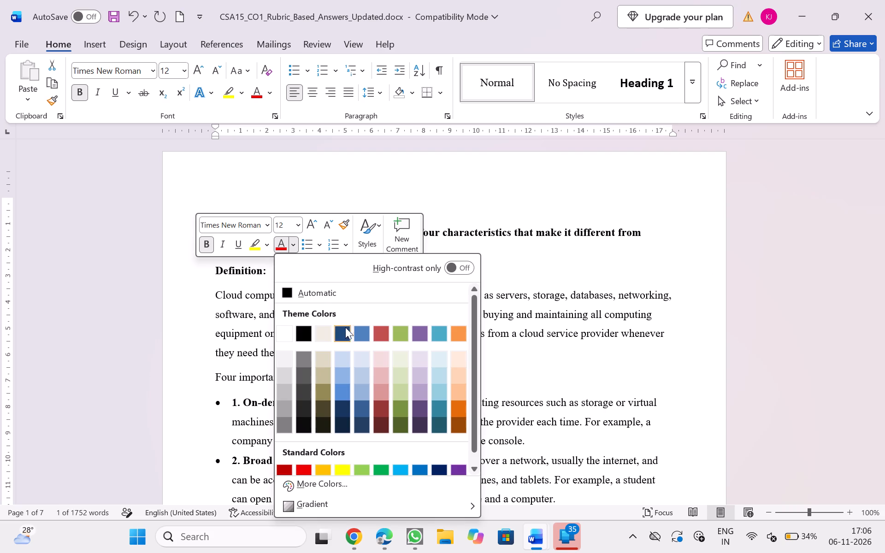
{"action": "left_click", "coordinate": [359, 330]}
{"action": "left_click", "coordinate": [329, 358]}
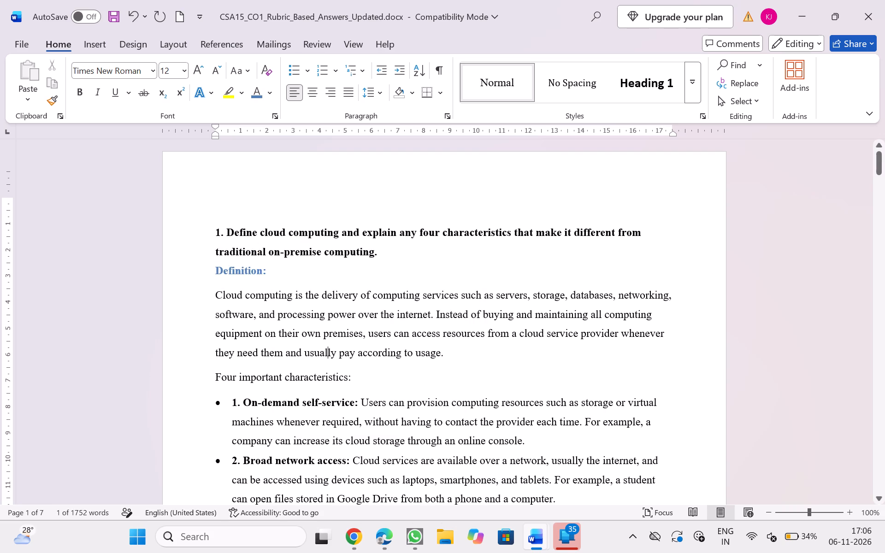
Apply the same blue font colour to the "On-demand self-service:", "Broad network access:" and "Resource pooling:" labels in question 1's bullet list.
{"action": "scroll", "coordinate": [329, 358], "scroll_direction": "down", "scroll_amount": 1}
{"action": "left_click_drag", "start_coordinate": [357, 267], "coordinate": [234, 272]}
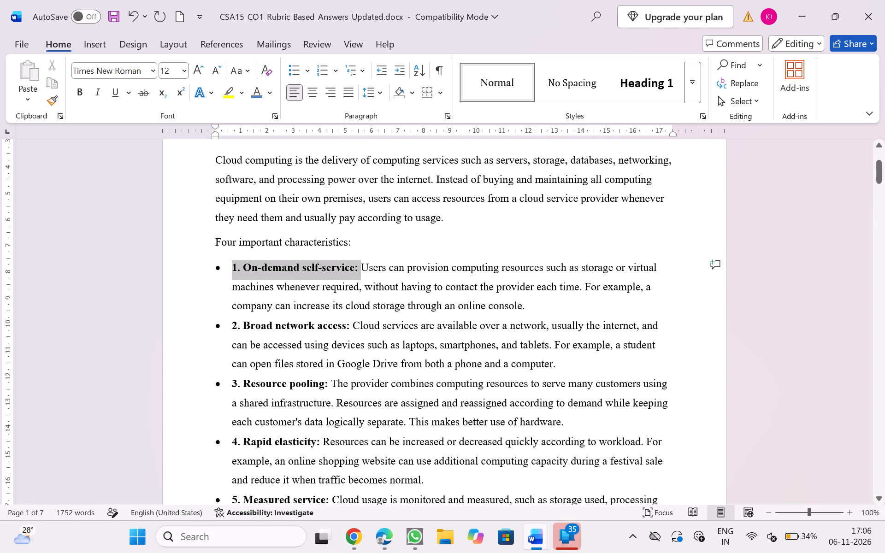
{"action": "left_click_drag", "start_coordinate": [234, 272], "coordinate": [235, 274]}
{"action": "left_click", "coordinate": [315, 252]}
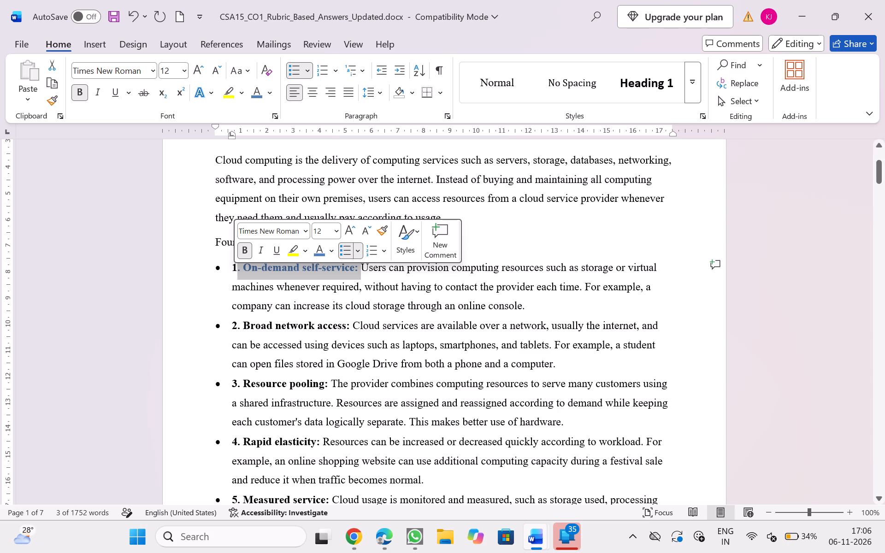
{"action": "left_click_drag", "start_coordinate": [353, 325], "coordinate": [245, 324]}
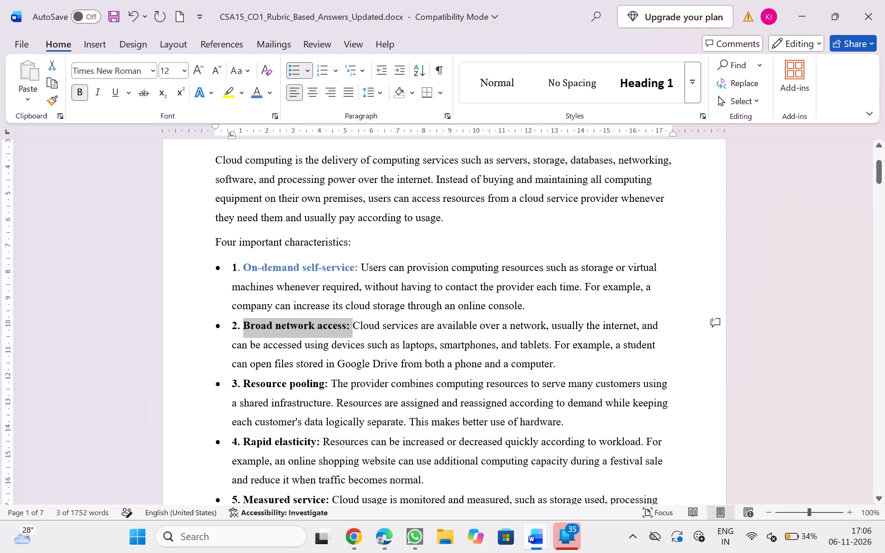
{"action": "left_click_drag", "start_coordinate": [245, 324], "coordinate": [231, 327]}
{"action": "left_click", "coordinate": [318, 306]}
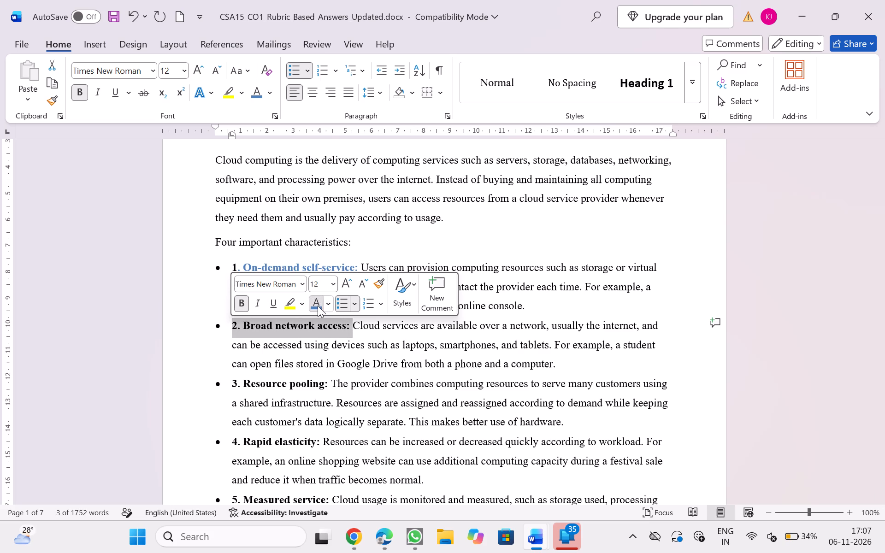
{"action": "left_click_drag", "start_coordinate": [328, 382], "coordinate": [322, 382]}
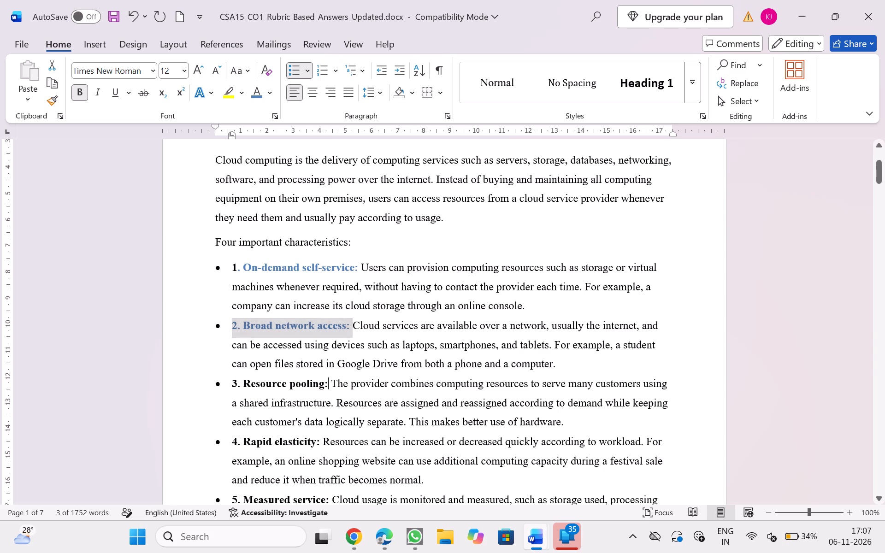
{"action": "left_click_drag", "start_coordinate": [322, 382], "coordinate": [234, 388]}
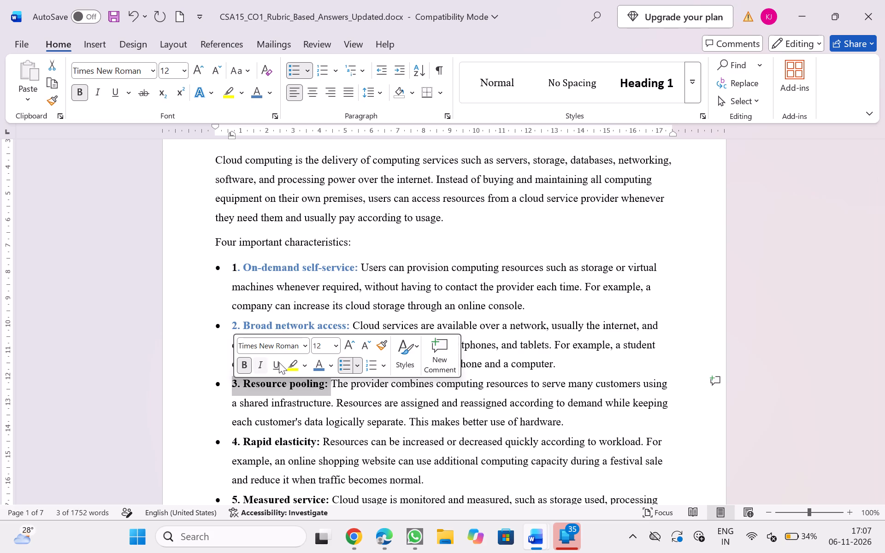
{"action": "left_click", "coordinate": [318, 367]}
{"action": "left_click", "coordinate": [317, 407]}
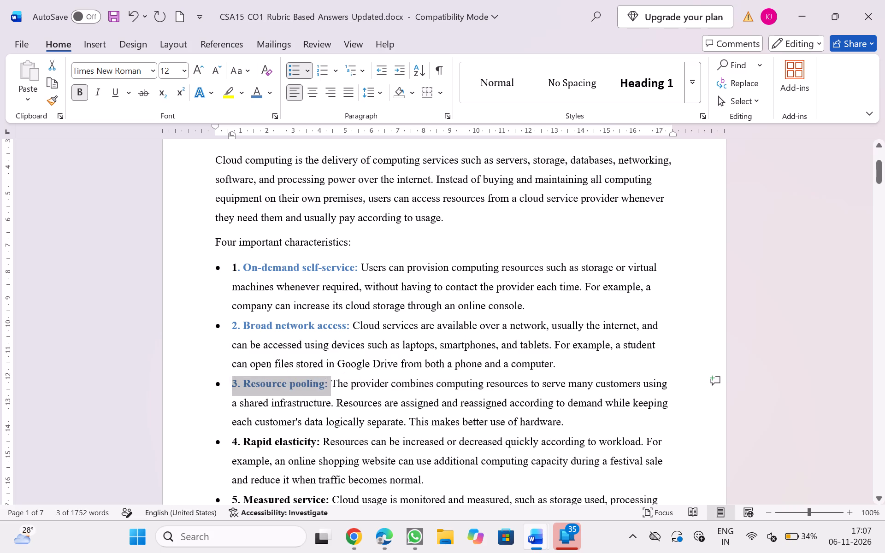
Apply the same blue font colour to the "4. Rapid elasticity:" and "5. Measured service" labels in question 1's bullet list.
{"action": "scroll", "coordinate": [317, 407], "scroll_direction": "down", "scroll_amount": 1}
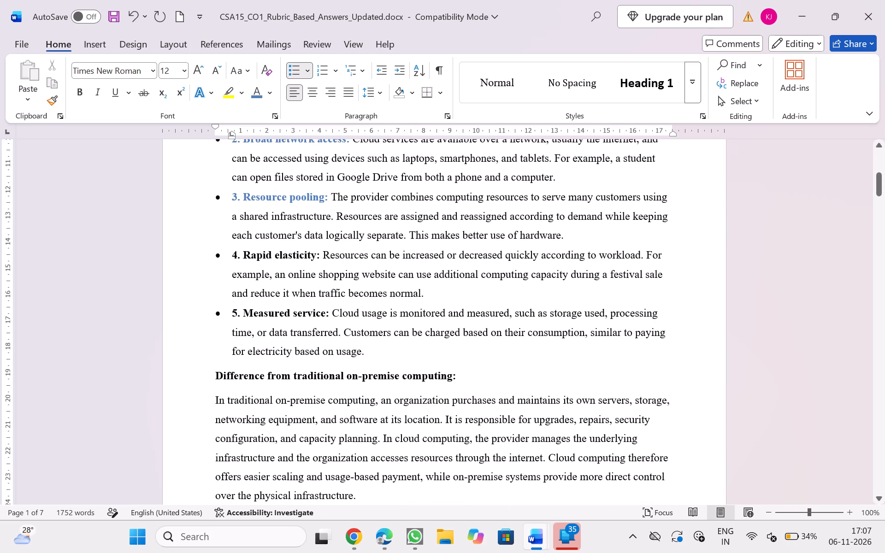
{"action": "left_click_drag", "start_coordinate": [318, 253], "coordinate": [234, 259]}
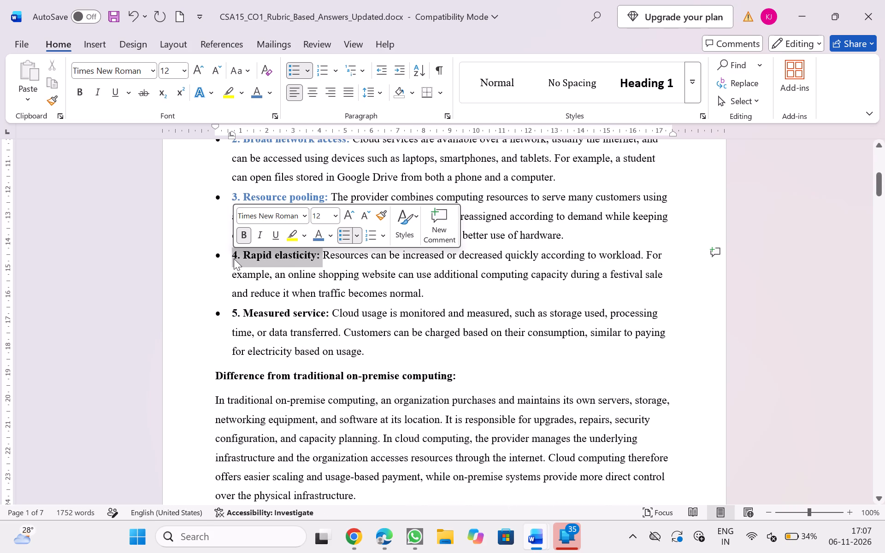
{"action": "left_click", "coordinate": [317, 237]}
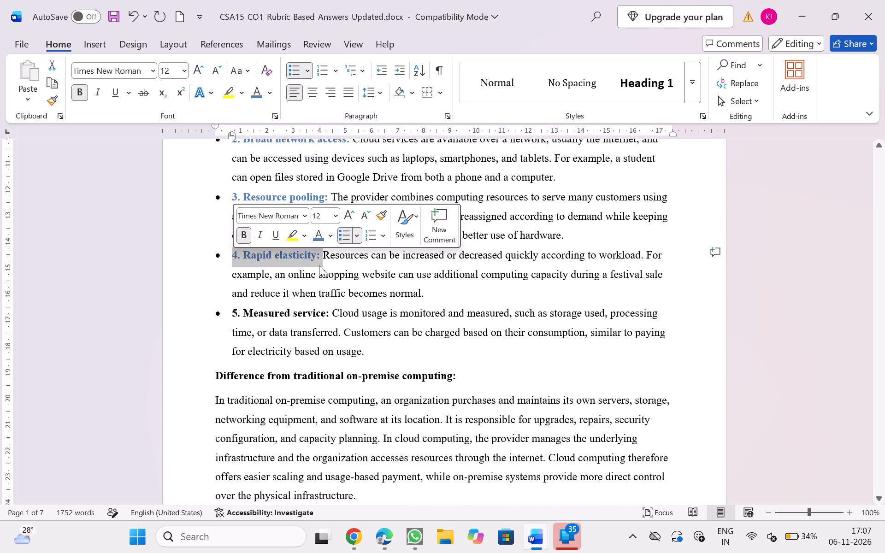
{"action": "left_click_drag", "start_coordinate": [327, 311], "coordinate": [249, 327]}
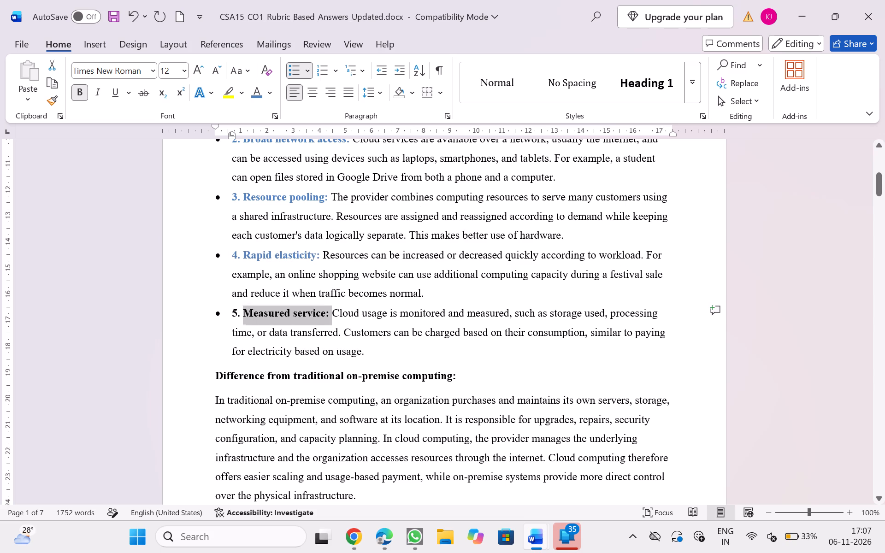
{"action": "left_click_drag", "start_coordinate": [249, 327], "coordinate": [222, 316]}
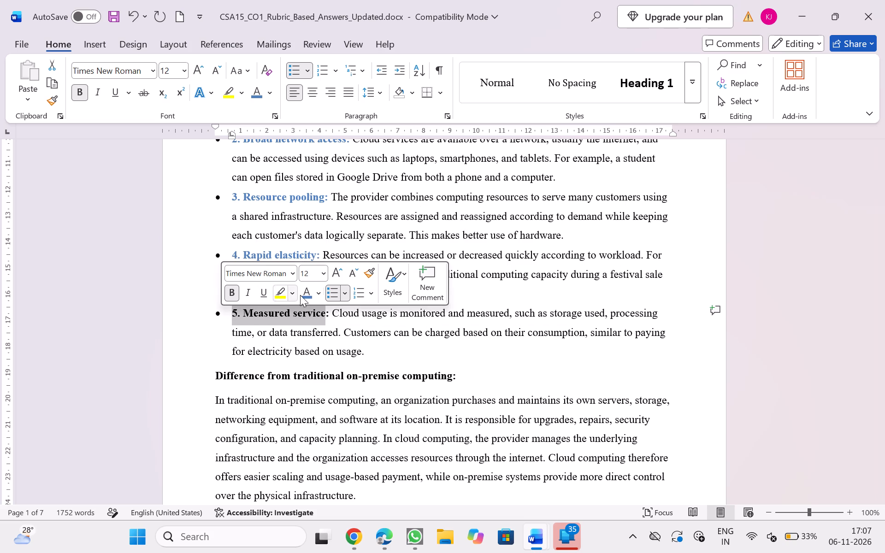
{"action": "left_click", "coordinate": [304, 295]}
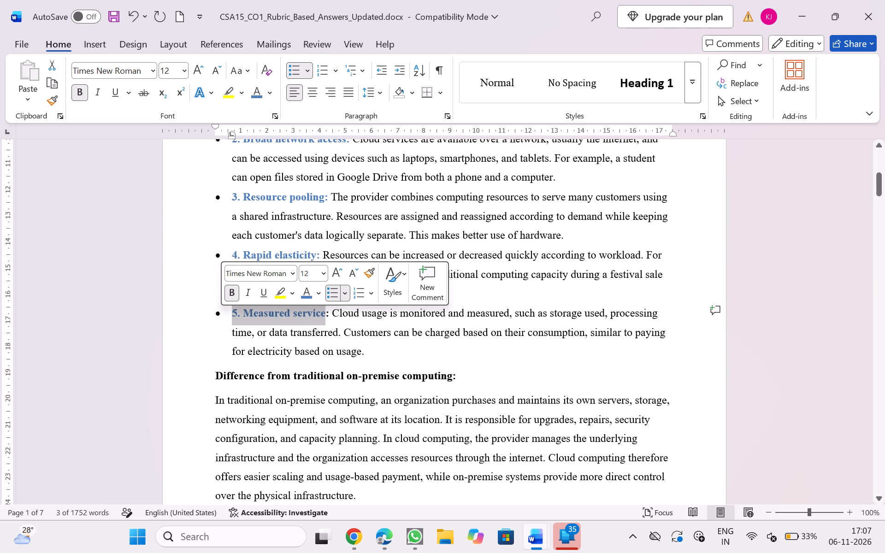
{"action": "left_click", "coordinate": [322, 356]}
Apply the same blue font colour to the "Difference from traditional on-premise computing:" heading.
{"action": "scroll", "coordinate": [322, 356], "scroll_direction": "down", "scroll_amount": 1}
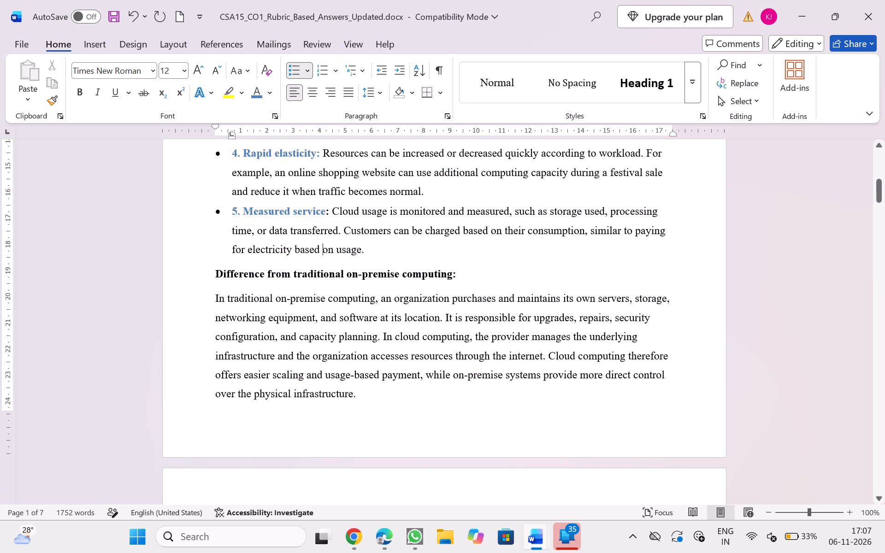
{"action": "left_click_drag", "start_coordinate": [461, 272], "coordinate": [200, 282]}
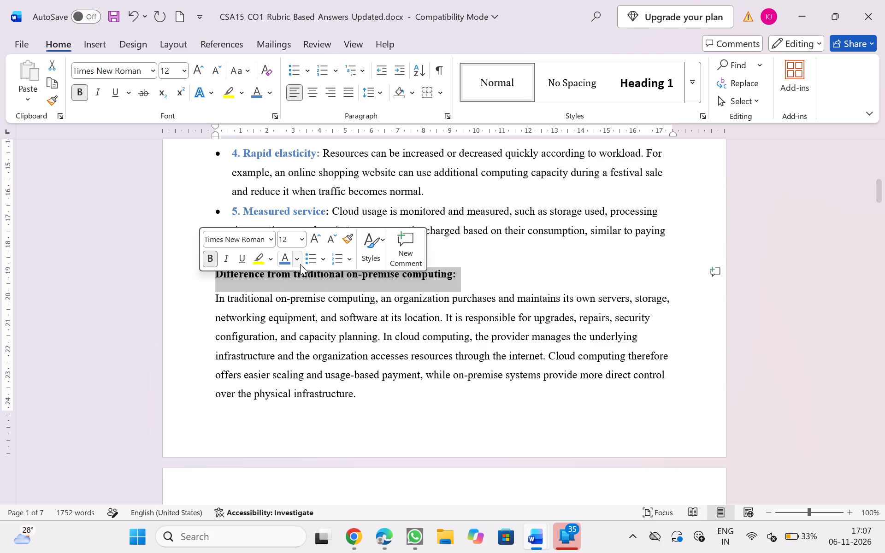
{"action": "left_click", "coordinate": [282, 263]}
{"action": "left_click", "coordinate": [296, 345]}
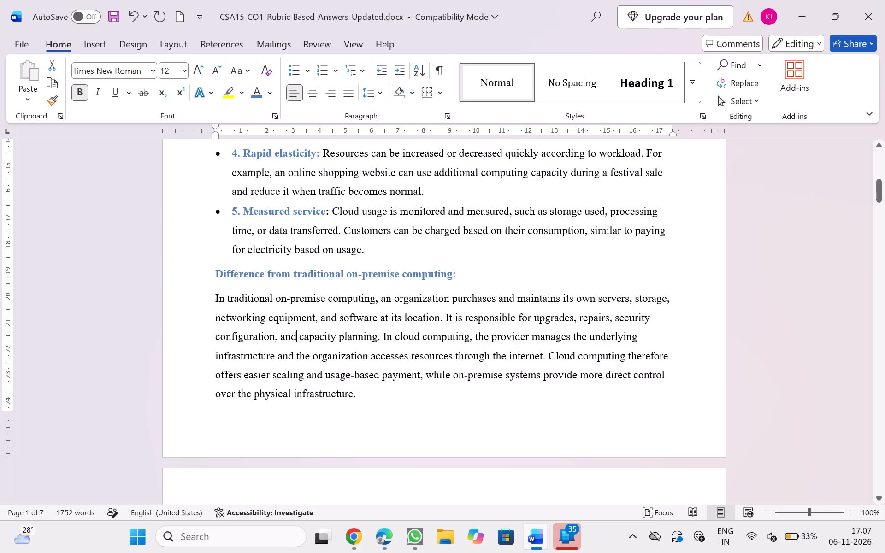
Apply the same blue font colour to question 2's "1. Mainframe computing:" and "2. Personal computers and client-server computing:" labels.
{"action": "scroll", "coordinate": [296, 345], "scroll_direction": "up", "scroll_amount": 1}
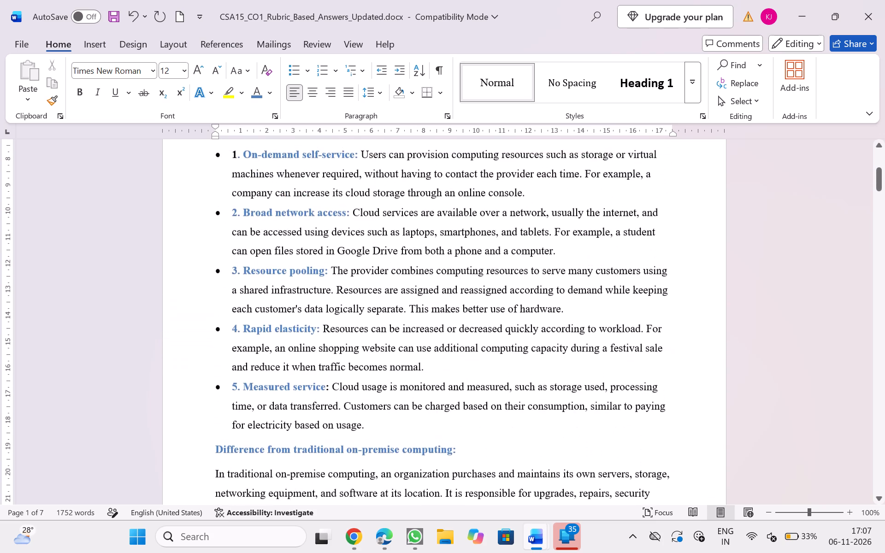
{"action": "scroll", "coordinate": [296, 345], "scroll_direction": "up", "scroll_amount": 2}
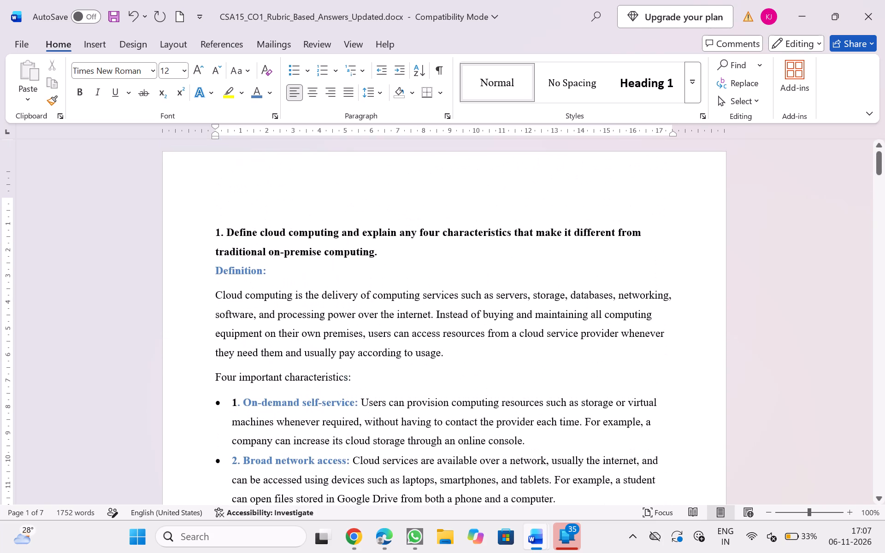
{"action": "scroll", "coordinate": [296, 345], "scroll_direction": "down", "scroll_amount": 5}
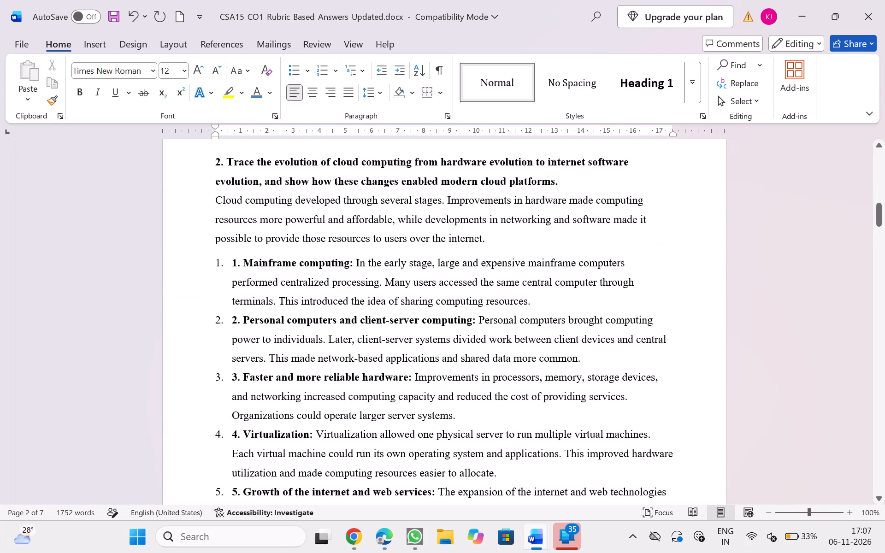
{"action": "left_click_drag", "start_coordinate": [352, 263], "coordinate": [236, 266]}
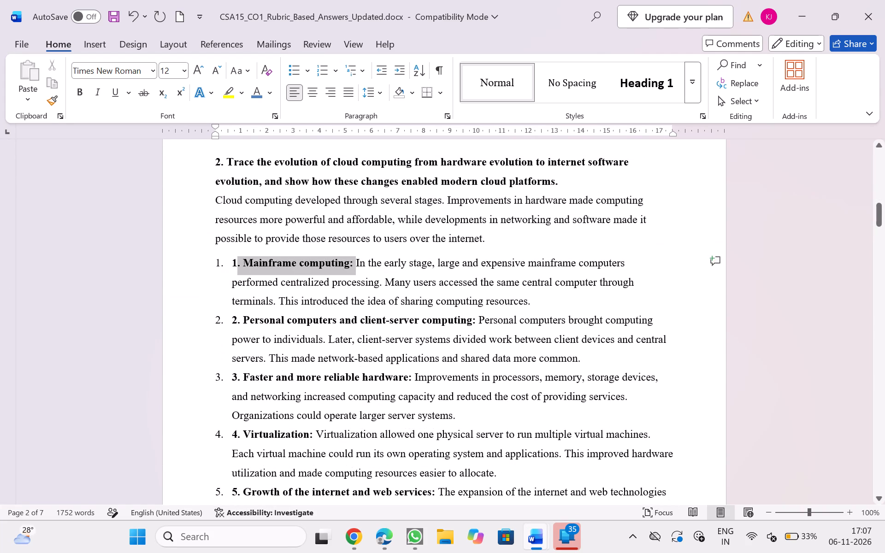
{"action": "left_click_drag", "start_coordinate": [236, 266], "coordinate": [233, 266]}
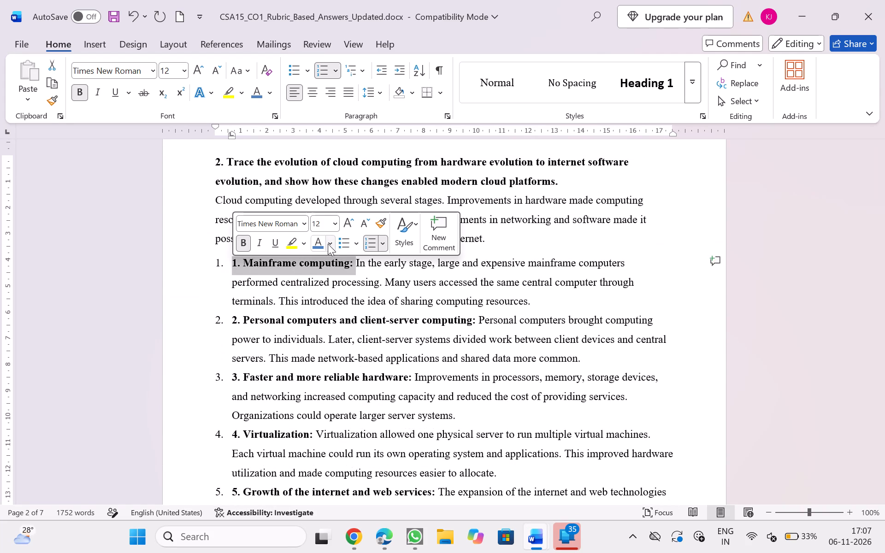
{"action": "left_click", "coordinate": [314, 243]}
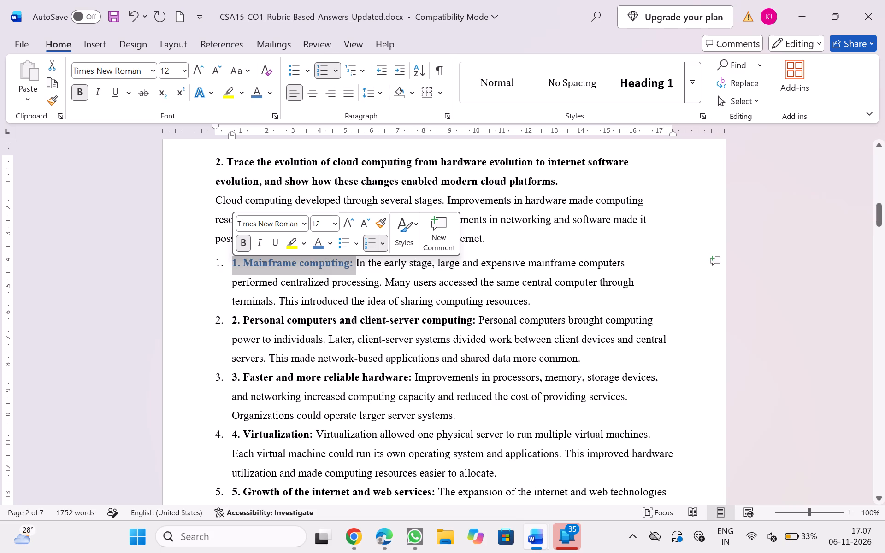
{"action": "left_click_drag", "start_coordinate": [475, 323], "coordinate": [231, 323]}
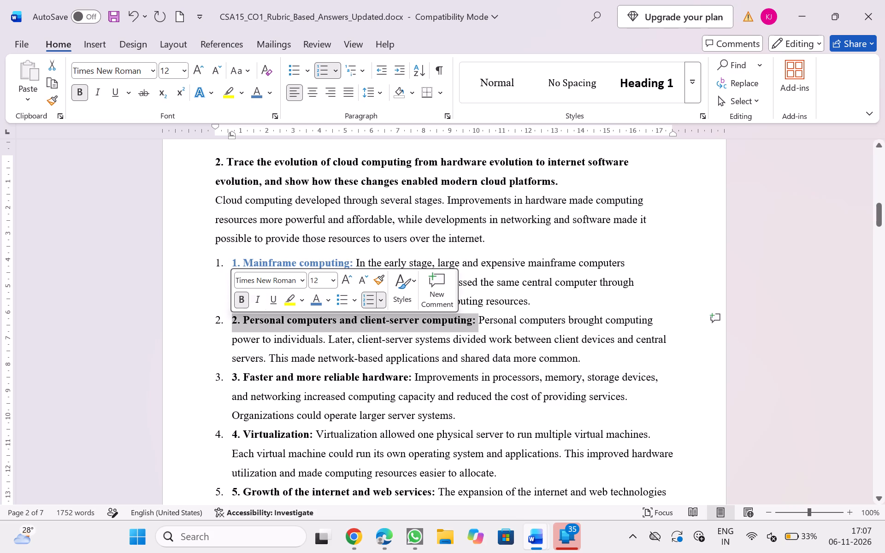
{"action": "left_click", "coordinate": [313, 305]}
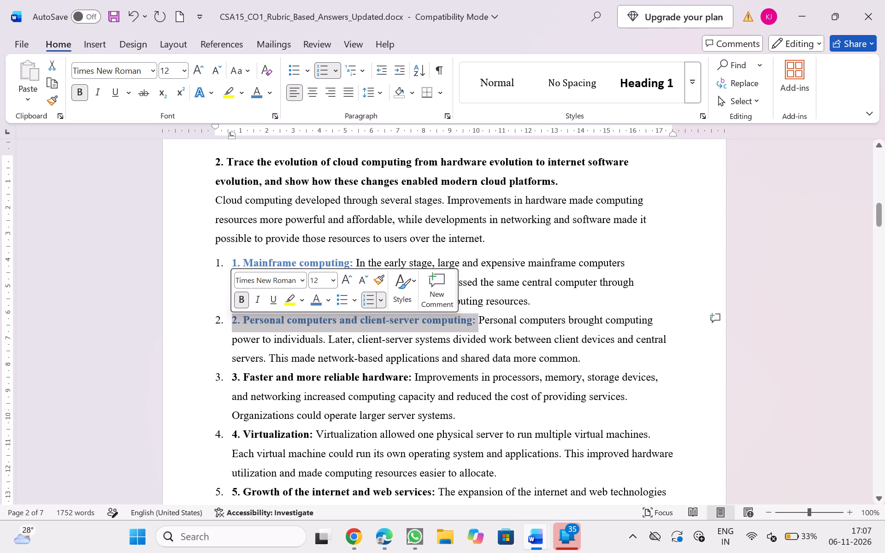
Apply the same blue font colour to question 2's "3. Faster and more reliable hardware:" and "4. Virtualization:" labels.
{"action": "left_click_drag", "start_coordinate": [411, 379], "coordinate": [259, 374]}
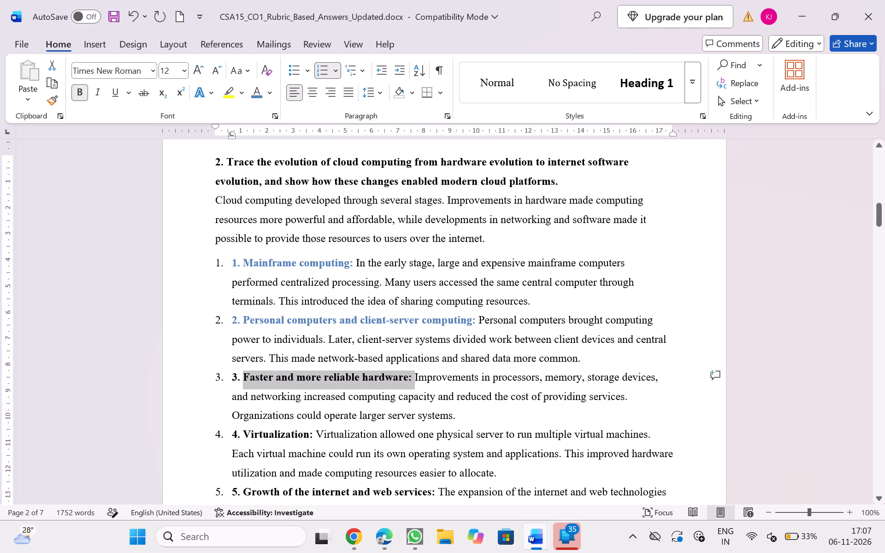
{"action": "left_click_drag", "start_coordinate": [259, 374], "coordinate": [230, 376]}
{"action": "left_click", "coordinate": [317, 353]}
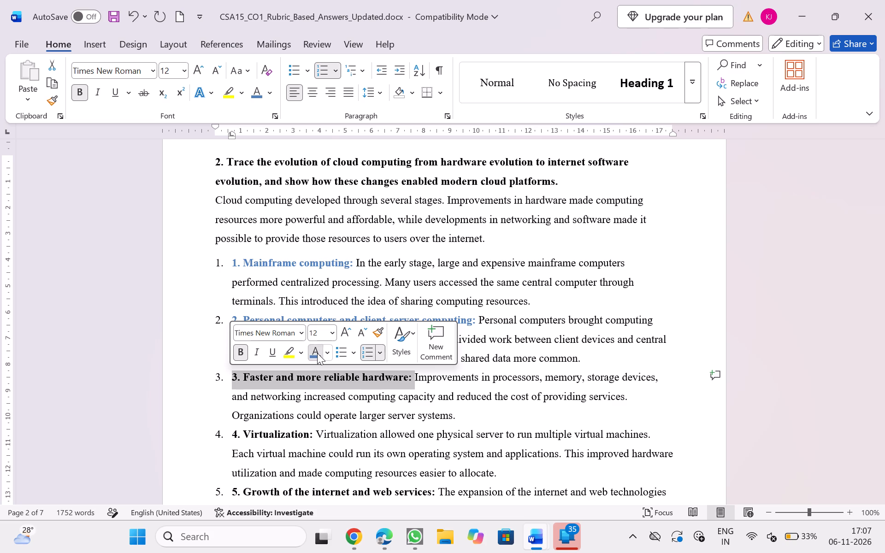
{"action": "left_click_drag", "start_coordinate": [313, 432], "coordinate": [233, 440]}
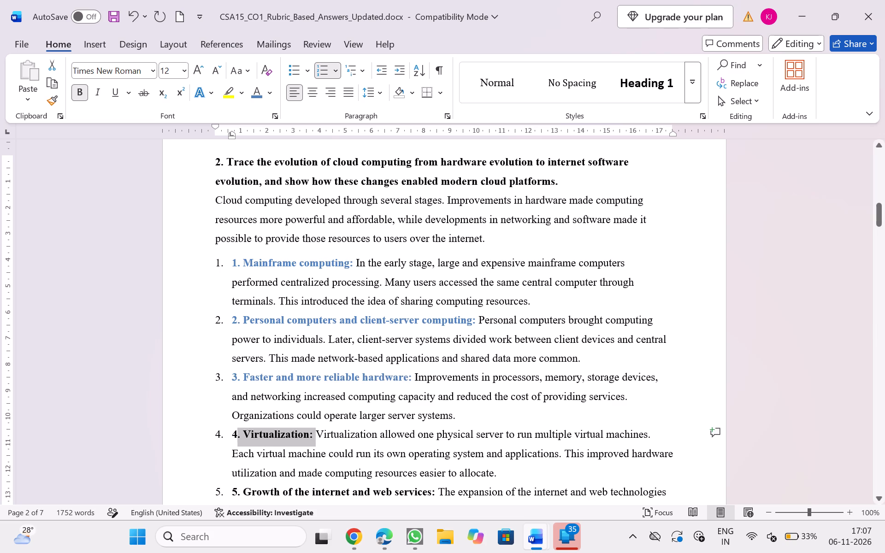
{"action": "left_click_drag", "start_coordinate": [233, 440], "coordinate": [230, 439]}
{"action": "left_click", "coordinate": [312, 421]}
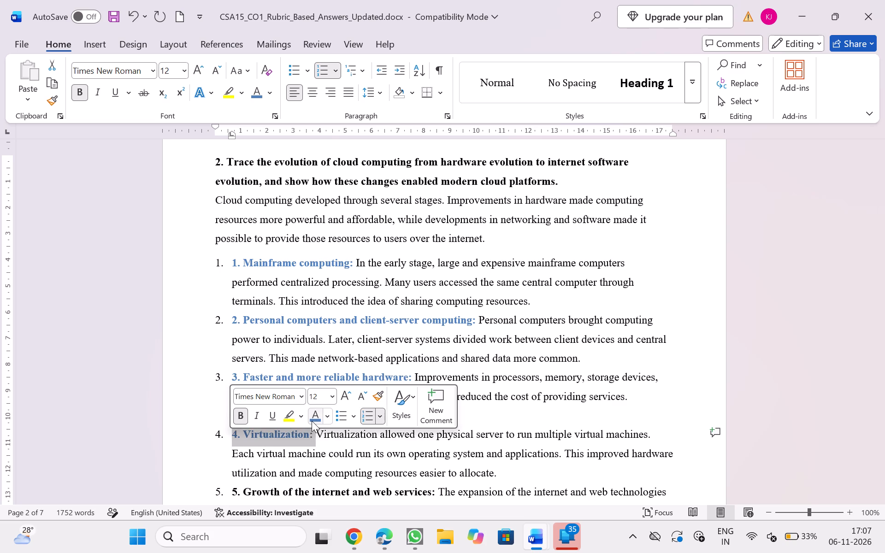
{"action": "left_click", "coordinate": [315, 446]}
Delete the duplicate typed numbers 1. to 4. in front of the first four labels in question 2's numbered list.
{"action": "scroll", "coordinate": [315, 446], "scroll_direction": "down", "scroll_amount": 1}
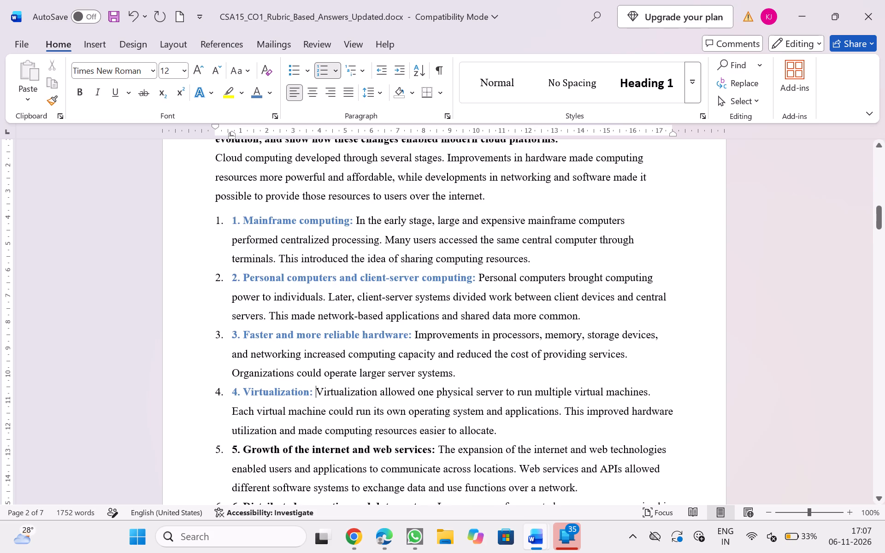
{"action": "left_click", "coordinate": [239, 222]}
{"action": "key", "text": "BackSpace"}
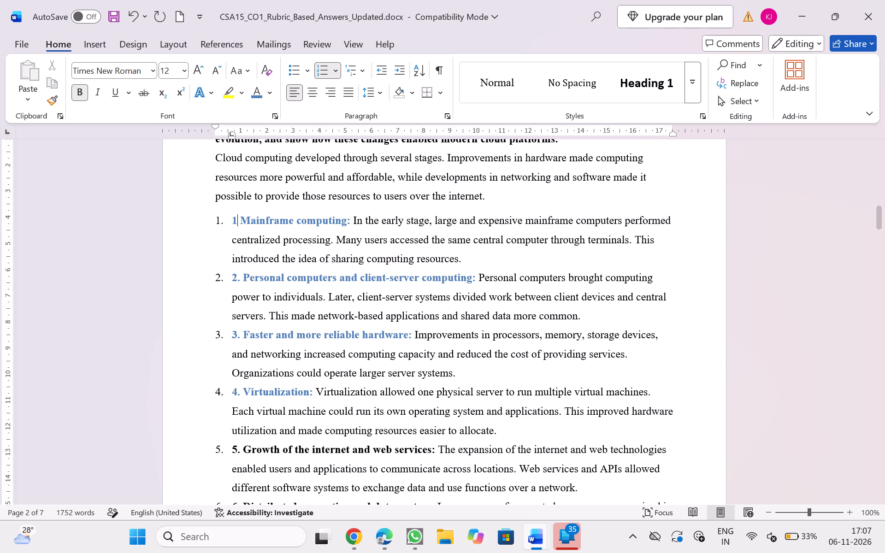
{"action": "key", "text": "BackSpace"}
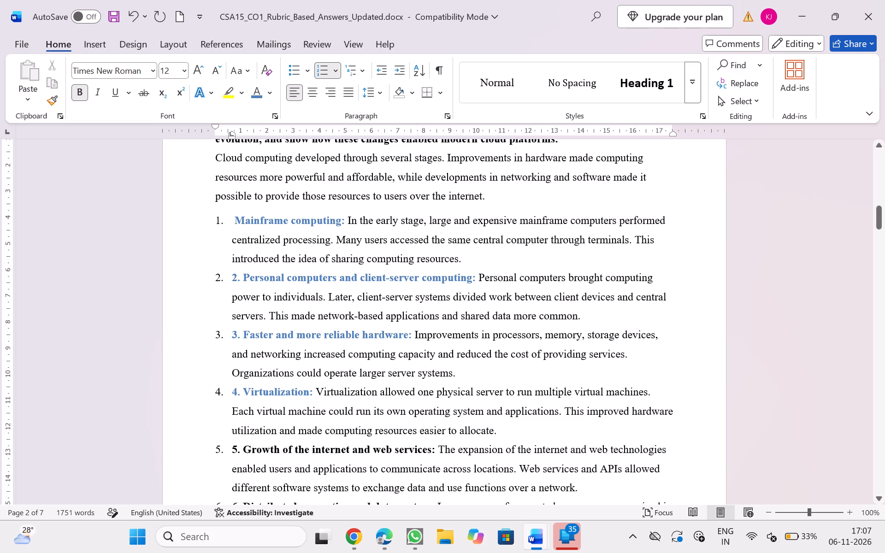
{"action": "left_click", "coordinate": [240, 276]}
{"action": "key", "text": "BackSpace"}
{"action": "key", "text": "BackSpace"}
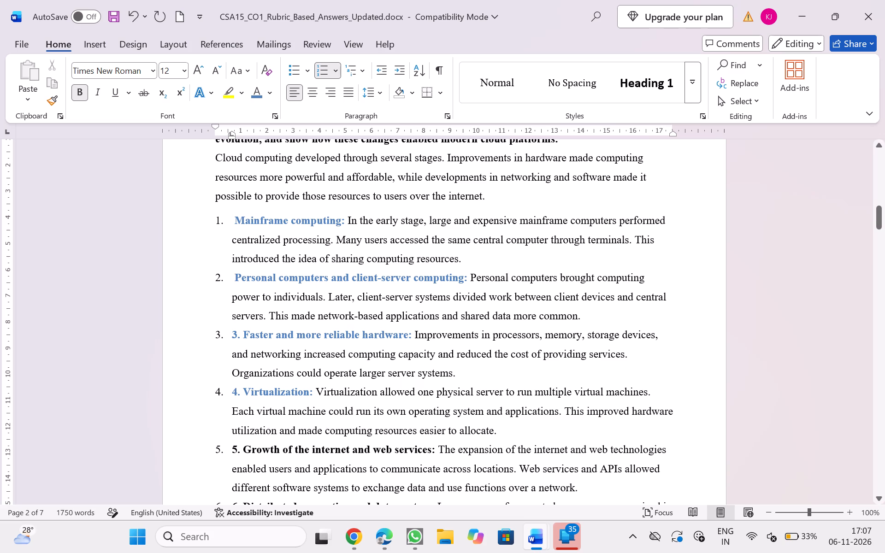
{"action": "left_click", "coordinate": [245, 337]}
{"action": "key", "text": "BackSpace"}
{"action": "key", "text": "BackSpace"}
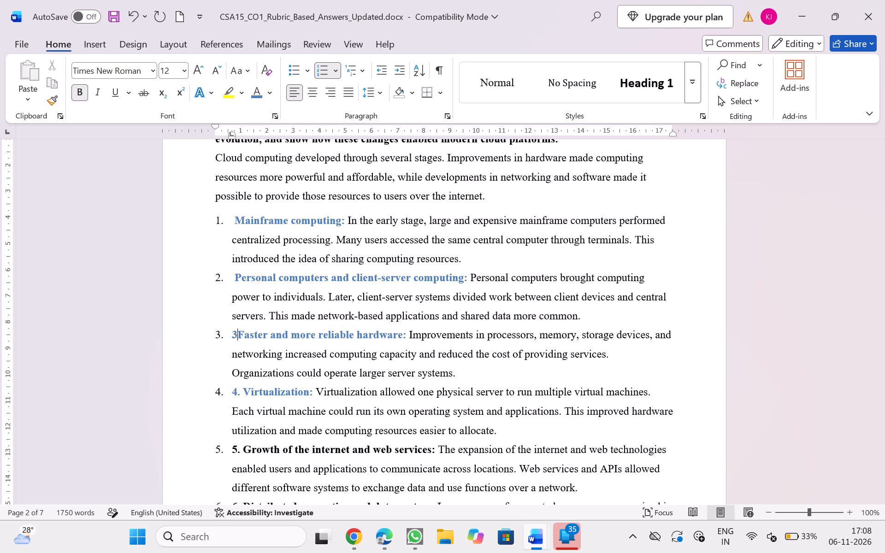
{"action": "key", "text": "BackSpace"}
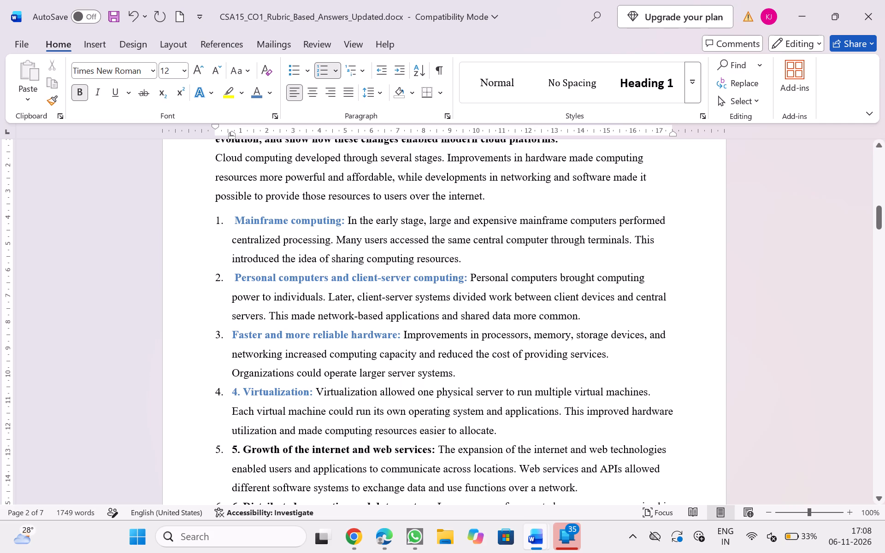
{"action": "left_click", "coordinate": [243, 394]}
{"action": "key", "text": "BackSpace"}
{"action": "key", "text": "BackSpace"}
{"action": "key", "text": "BackSpace"}
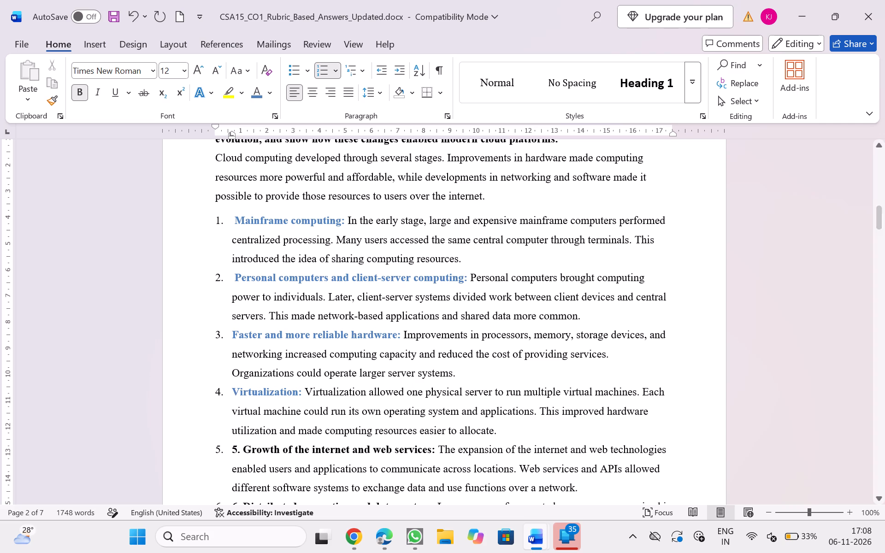
Colour question 2's "Growth of the internet and web services:" label the same blue and delete its duplicate typed number 5.
{"action": "left_click_drag", "start_coordinate": [434, 453], "coordinate": [288, 450]}
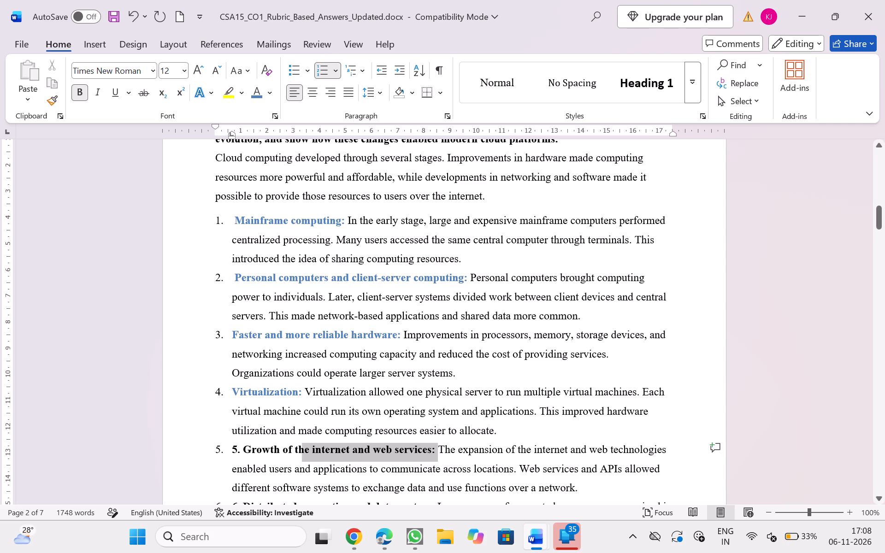
{"action": "left_click_drag", "start_coordinate": [288, 450], "coordinate": [214, 452]}
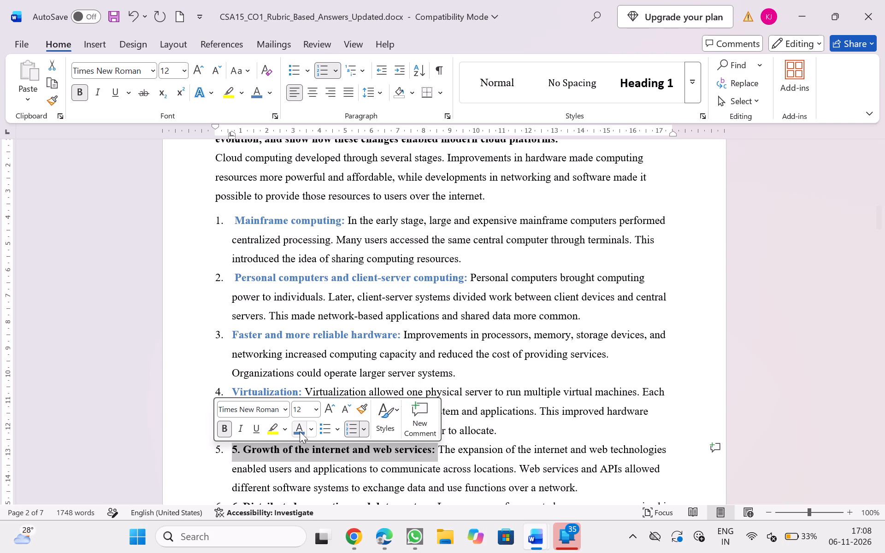
{"action": "left_click", "coordinate": [300, 431]}
{"action": "left_click", "coordinate": [243, 450]}
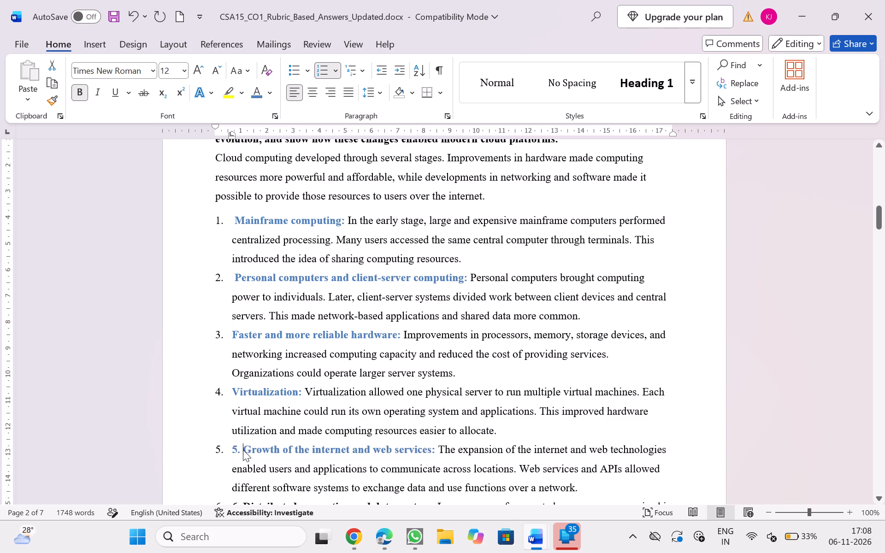
{"action": "key", "text": "BackSpace"}
{"action": "key", "text": "BackSpace"}
{"action": "key", "text": "BackSpace"}
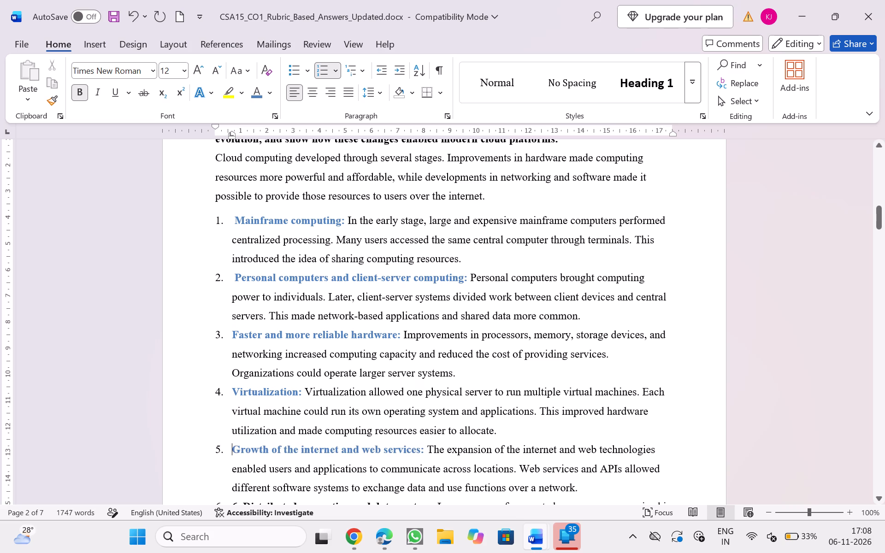
Delete the "Rubric Alignment Checklist" heading and the sentence below it at the end of the document.
{"action": "scroll", "coordinate": [302, 395], "scroll_direction": "down", "scroll_amount": 3}
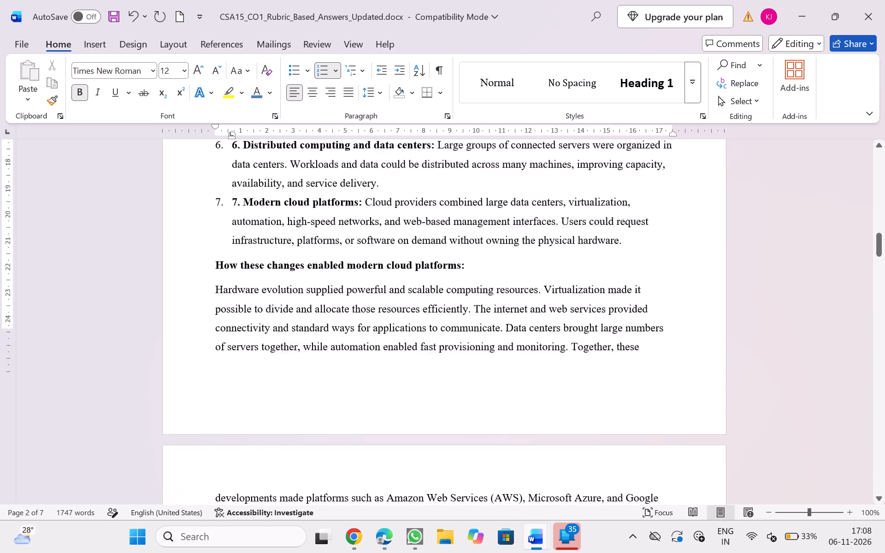
{"action": "scroll", "coordinate": [302, 395], "scroll_direction": "down", "scroll_amount": 6}
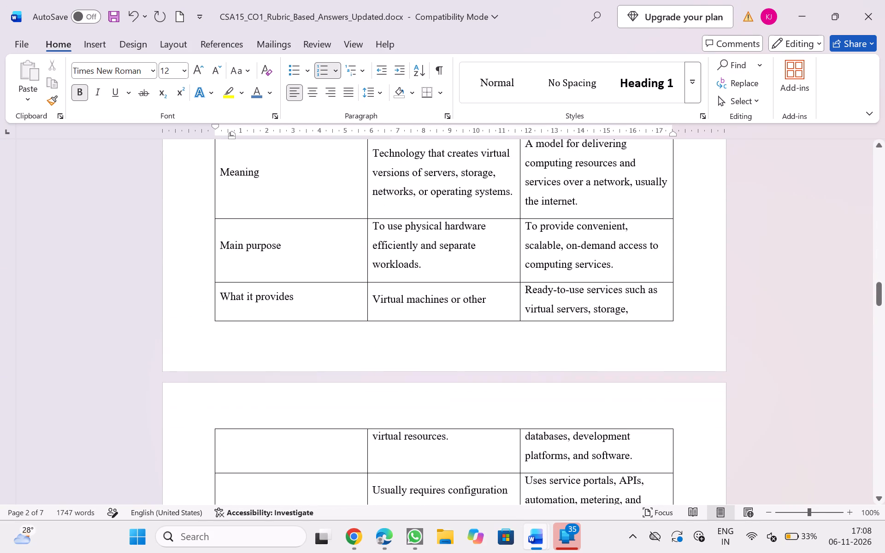
{"action": "scroll", "coordinate": [302, 395], "scroll_direction": "down", "scroll_amount": 8}
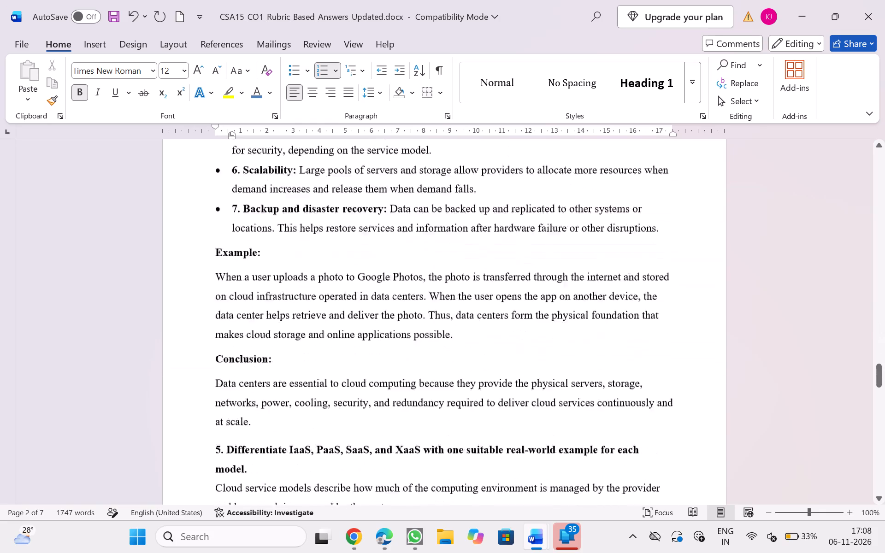
{"action": "scroll", "coordinate": [302, 395], "scroll_direction": "down", "scroll_amount": 8}
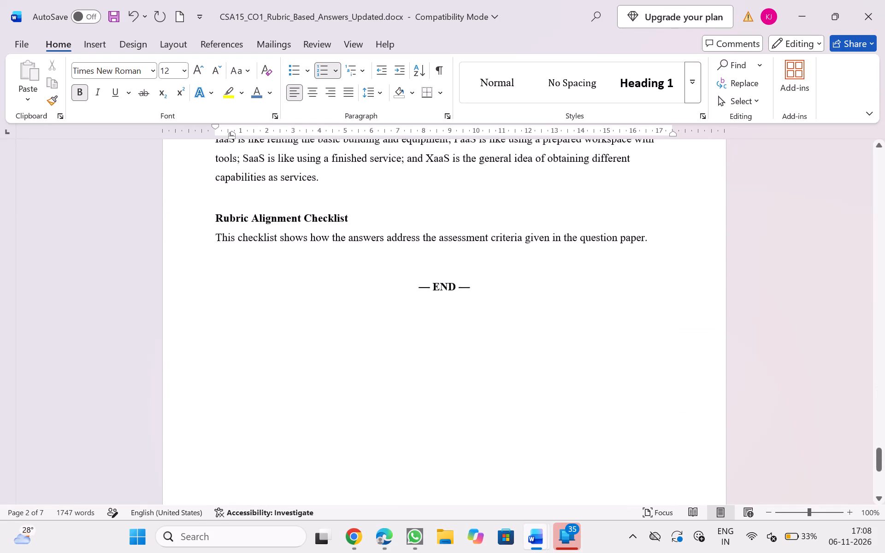
{"action": "scroll", "coordinate": [302, 395], "scroll_direction": "down", "scroll_amount": 1}
{"action": "scroll", "coordinate": [302, 395], "scroll_direction": "up", "scroll_amount": 1}
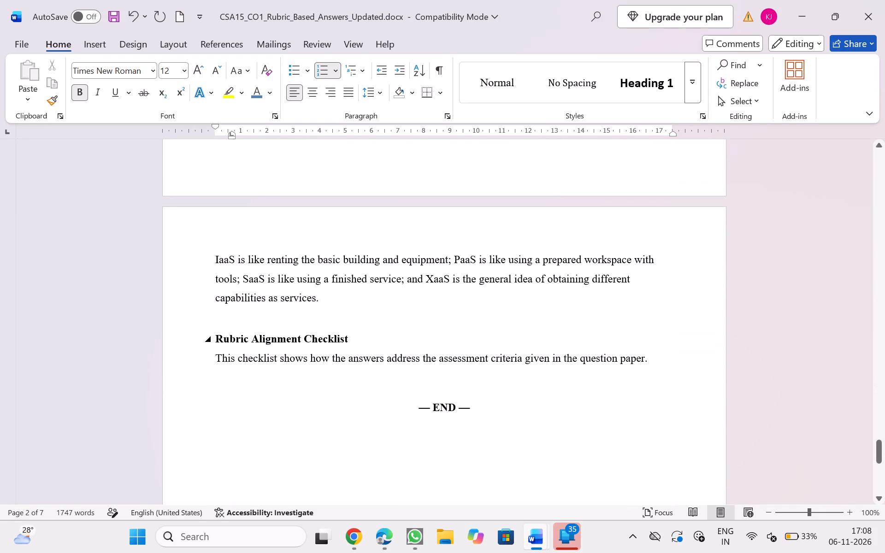
{"action": "left_click_drag", "start_coordinate": [213, 334], "coordinate": [649, 351]}
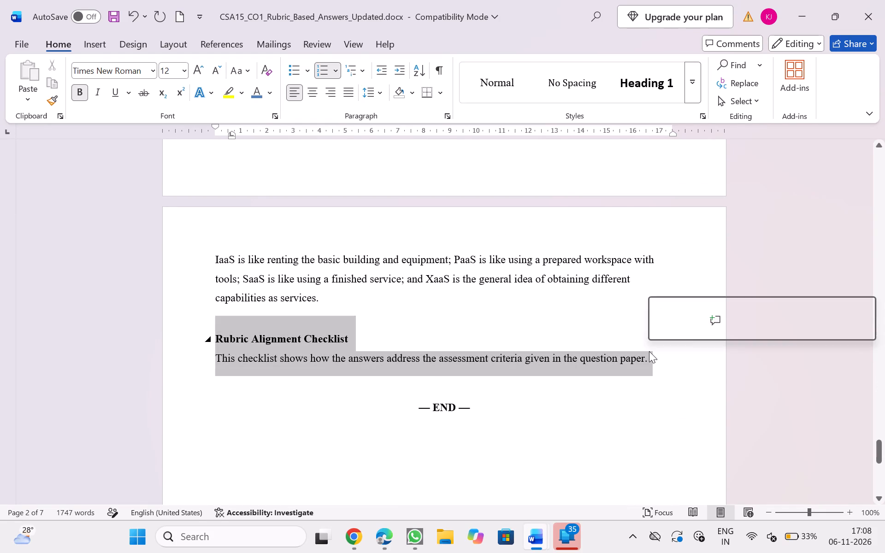
{"action": "key", "text": "BackSpace"}
Save the document to the Downloads folder as a Word Document under the name CSA15_CO1_Rubric_Based_Answers_Updated.docx.
{"action": "scroll", "coordinate": [443, 355], "scroll_direction": "up", "scroll_amount": 1}
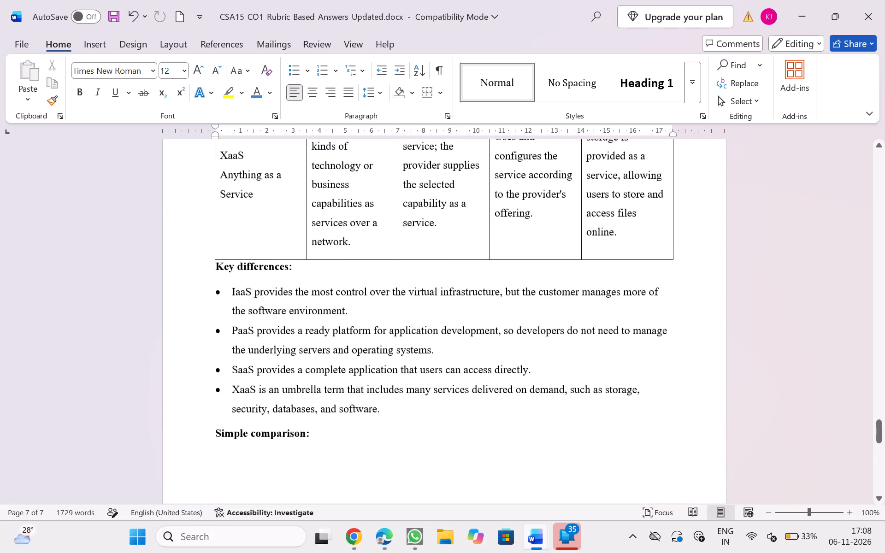
{"action": "scroll", "coordinate": [443, 355], "scroll_direction": "up", "scroll_amount": 1}
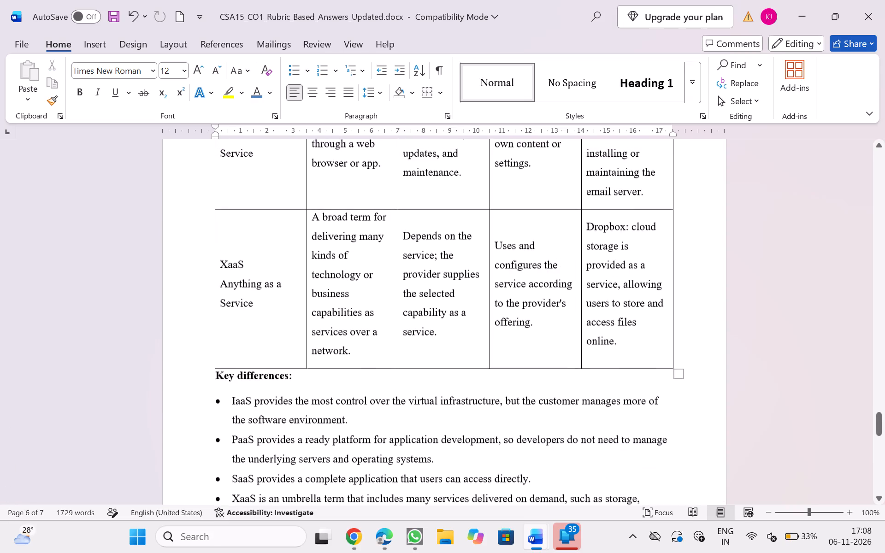
{"action": "left_click", "coordinate": [27, 45]}
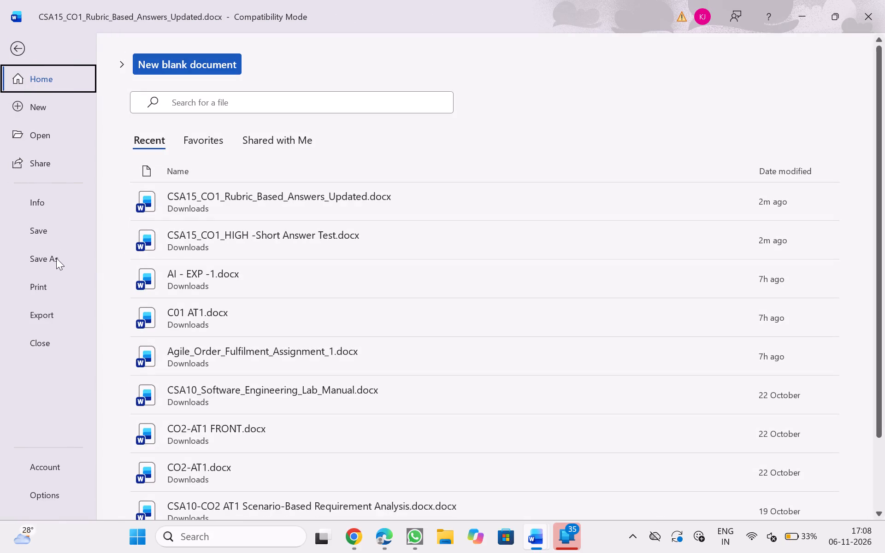
{"action": "left_click", "coordinate": [56, 259]}
{"action": "left_click", "coordinate": [466, 158]}
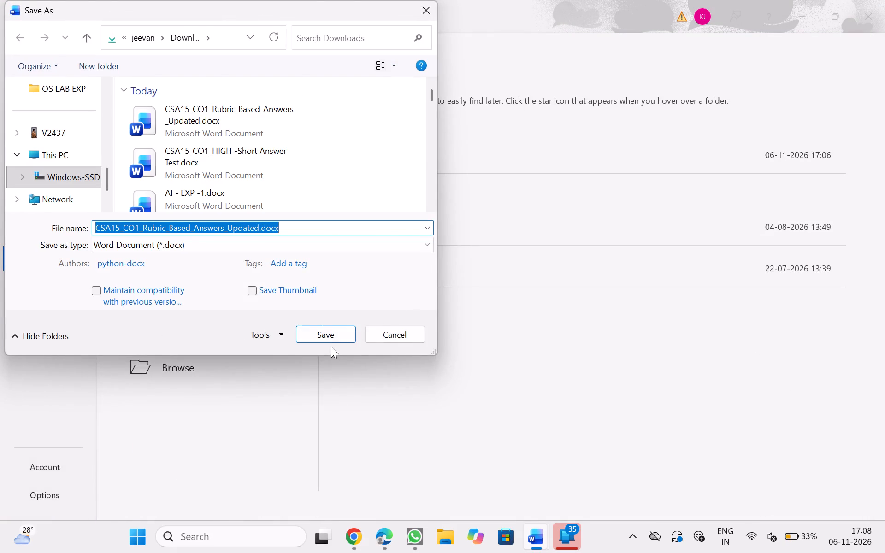
{"action": "left_click", "coordinate": [343, 325]}
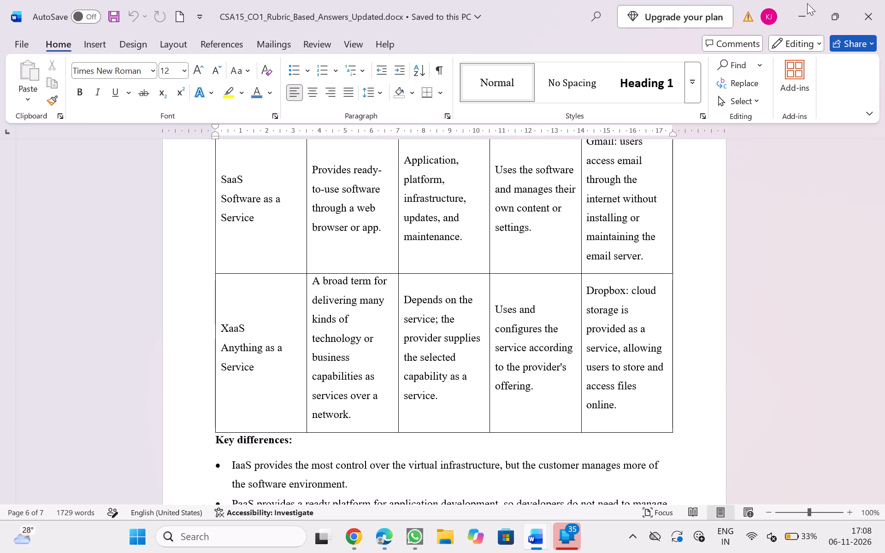
Switch to Chrome, search Google in a new tab for "merge word" and open Smallpdf's "How To Merge Word Documents" page.
{"action": "left_click", "coordinate": [806, 3]}
{"action": "left_click", "coordinate": [352, 535]}
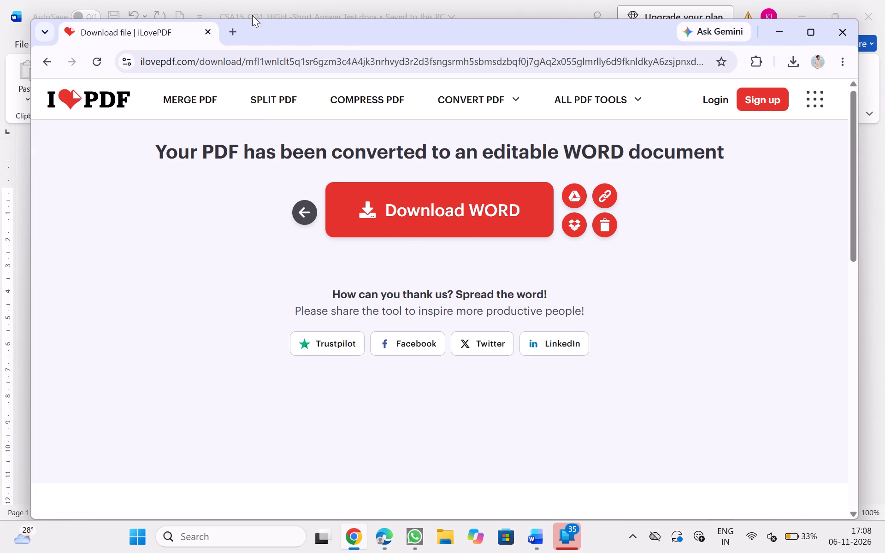
{"action": "left_click", "coordinate": [242, 33]}
{"action": "left_click", "coordinate": [313, 276]}
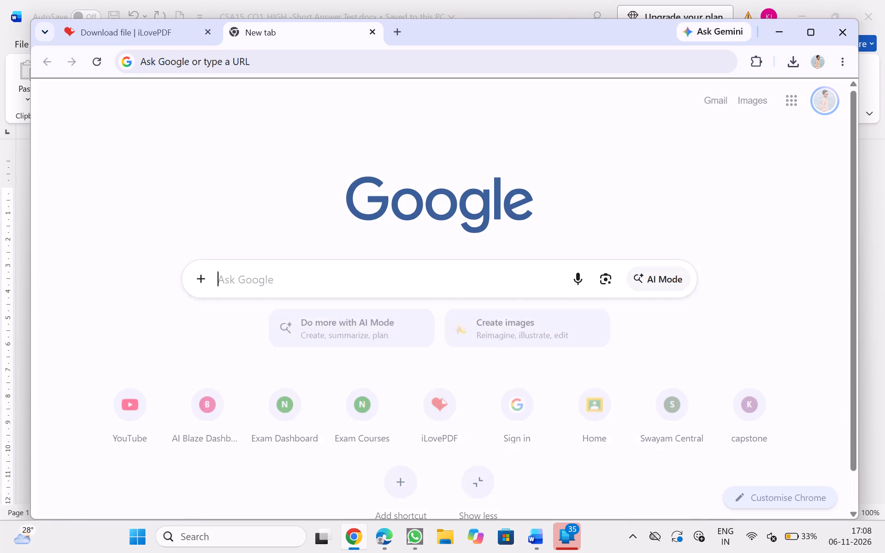
{"action": "type", "text": "MERGE WO"}
{"action": "key", "text": "Return"}
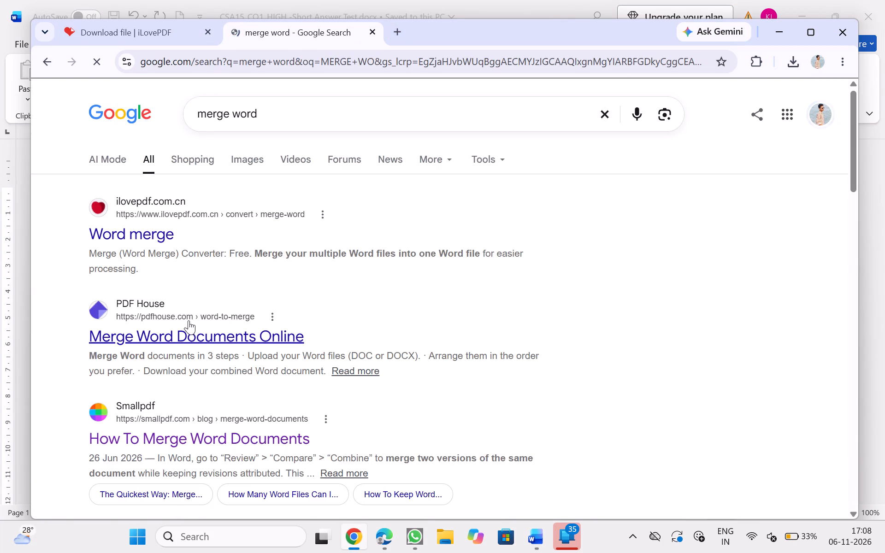
{"action": "left_click", "coordinate": [204, 423]}
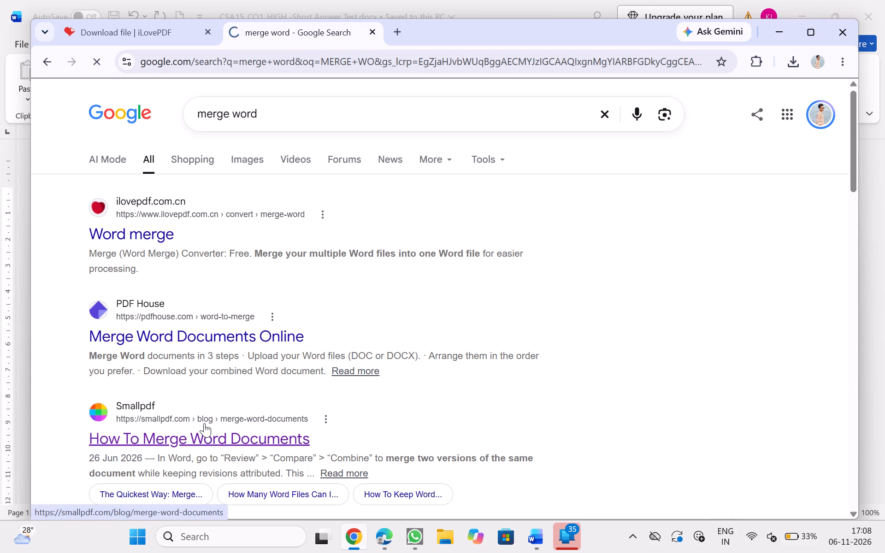
Add CSA15_CO1_HIGH -Short Answer Test.docx and CSA15_CO1_Rubric_Based_Answers_Updated.docx from Downloads to the Smallpdf merge, in that order.
{"action": "scroll", "coordinate": [323, 401], "scroll_direction": "down", "scroll_amount": 1}
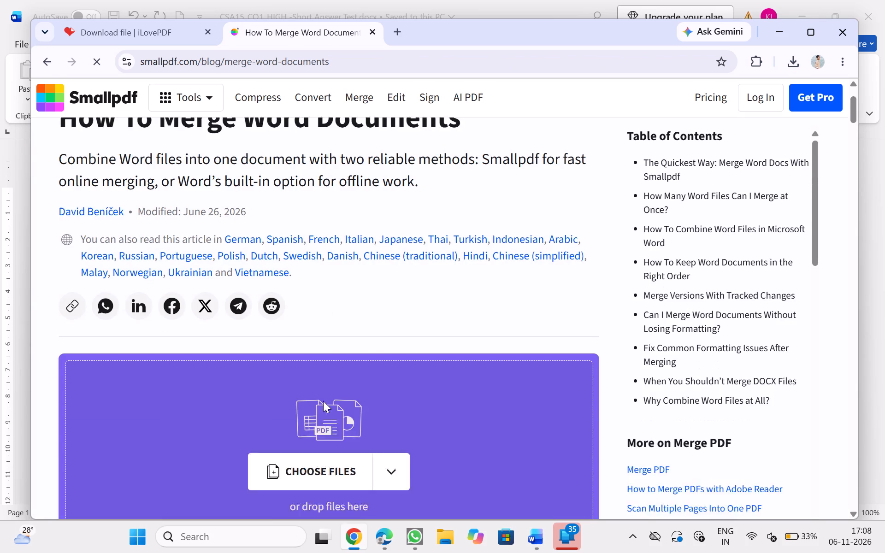
{"action": "scroll", "coordinate": [323, 401], "scroll_direction": "down", "scroll_amount": 1}
{"action": "left_click", "coordinate": [329, 347]}
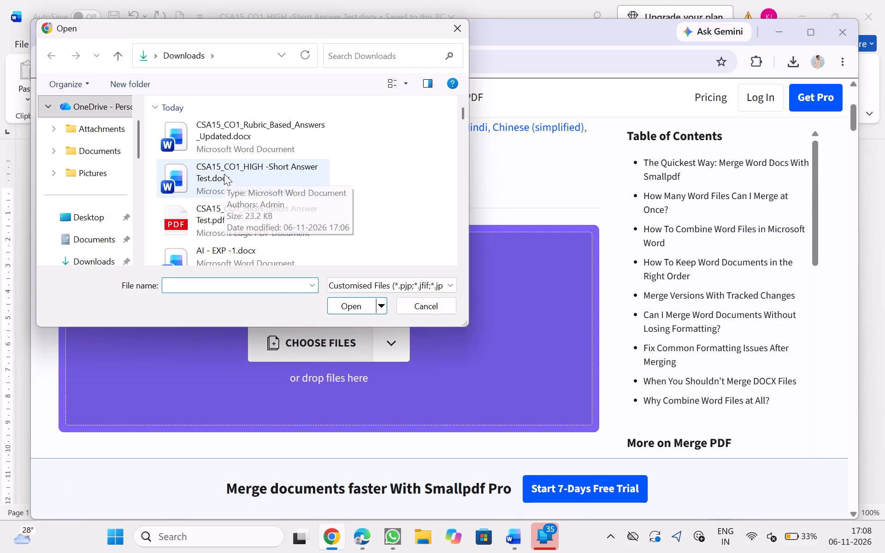
{"action": "double_click", "coordinate": [224, 174]}
{"action": "left_click", "coordinate": [292, 347]}
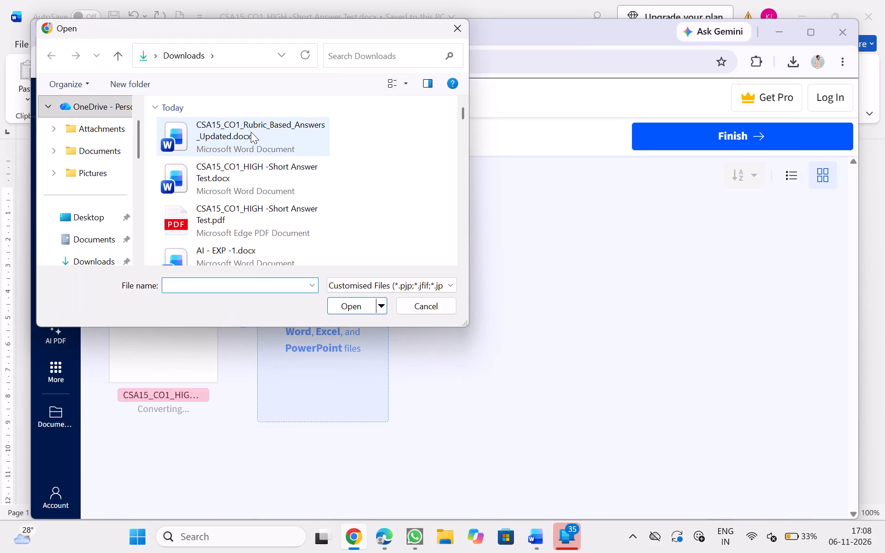
{"action": "double_click", "coordinate": [251, 132]}
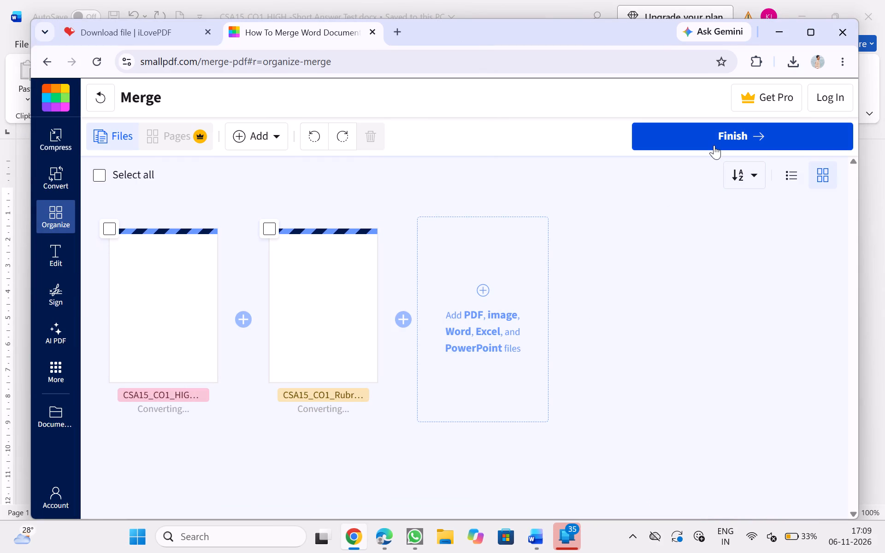
Merge the two added files and download the resulting PDF.
{"action": "left_click", "coordinate": [714, 145]}
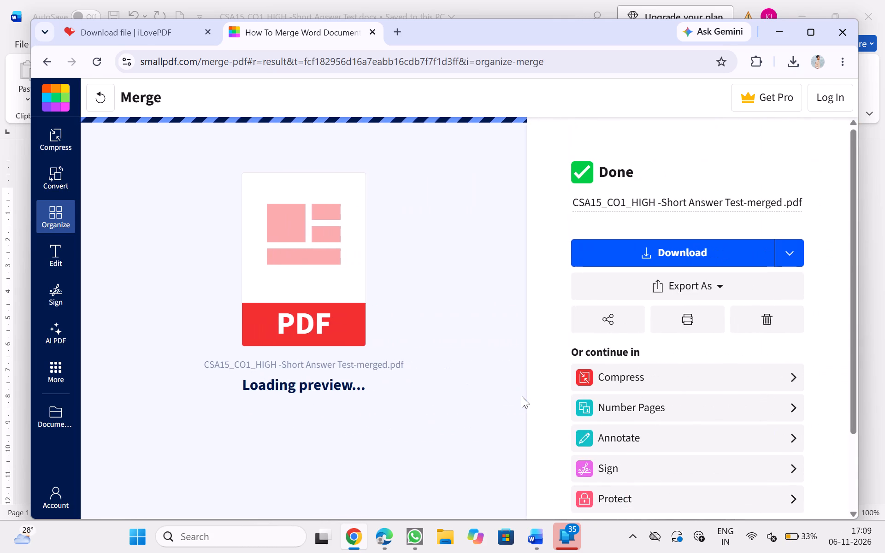
{"action": "left_click", "coordinate": [671, 259]}
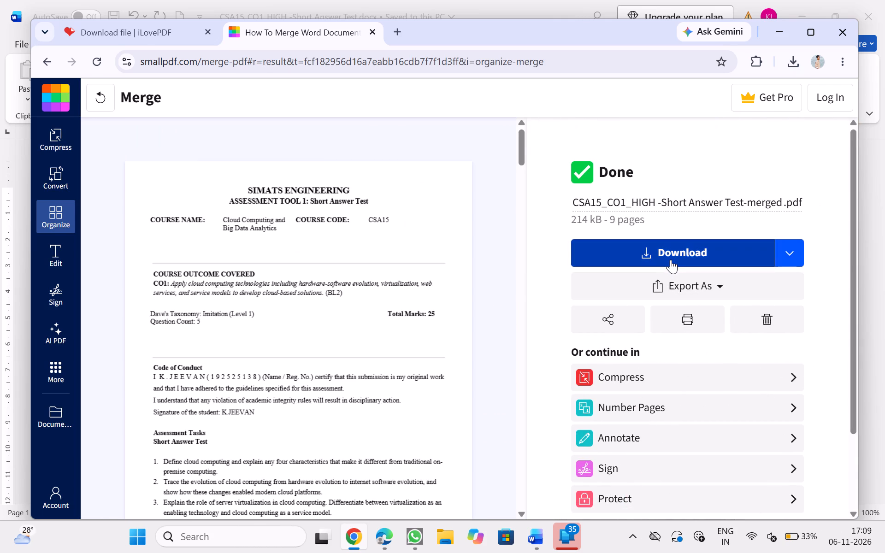
Open the downloaded merged PDF and review its front page, rubric, answers and tables for correctness.
{"action": "double_click", "coordinate": [662, 99]}
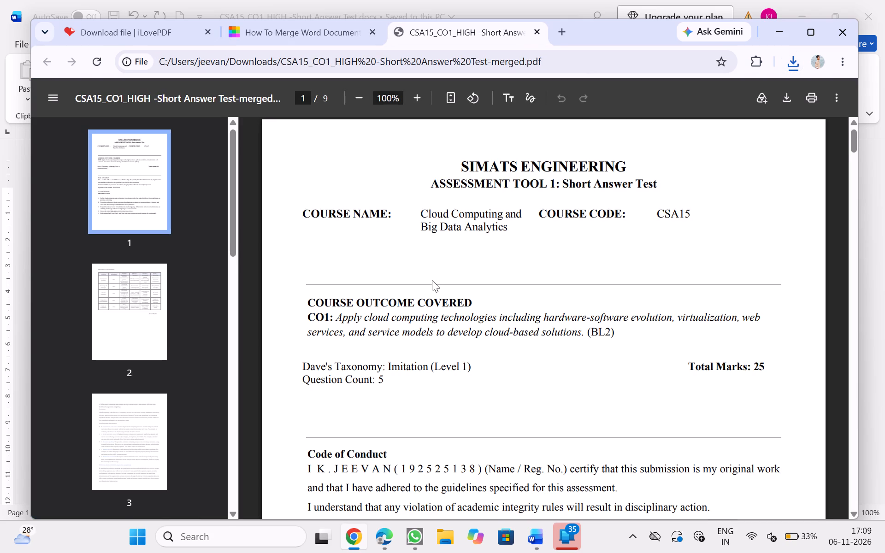
{"action": "scroll", "coordinate": [432, 280], "scroll_direction": "down", "scroll_amount": 5}
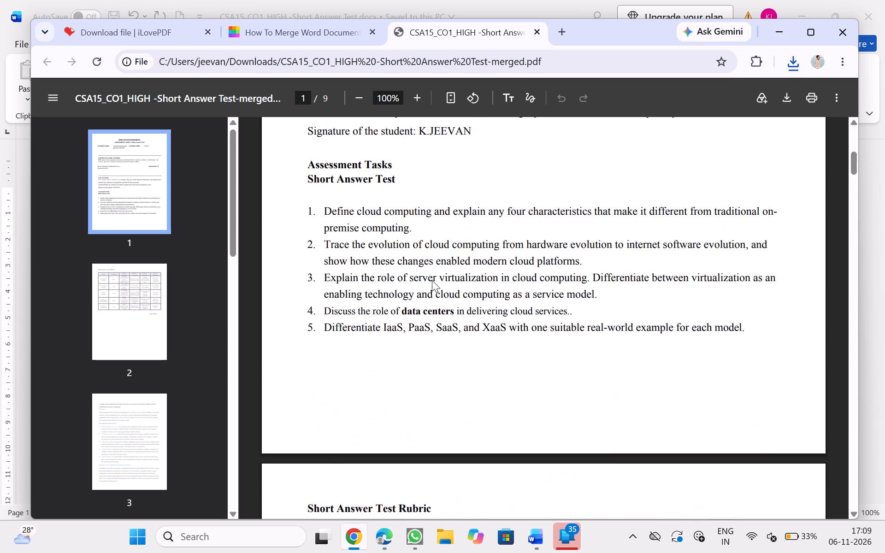
{"action": "scroll", "coordinate": [432, 280], "scroll_direction": "down", "scroll_amount": 9}
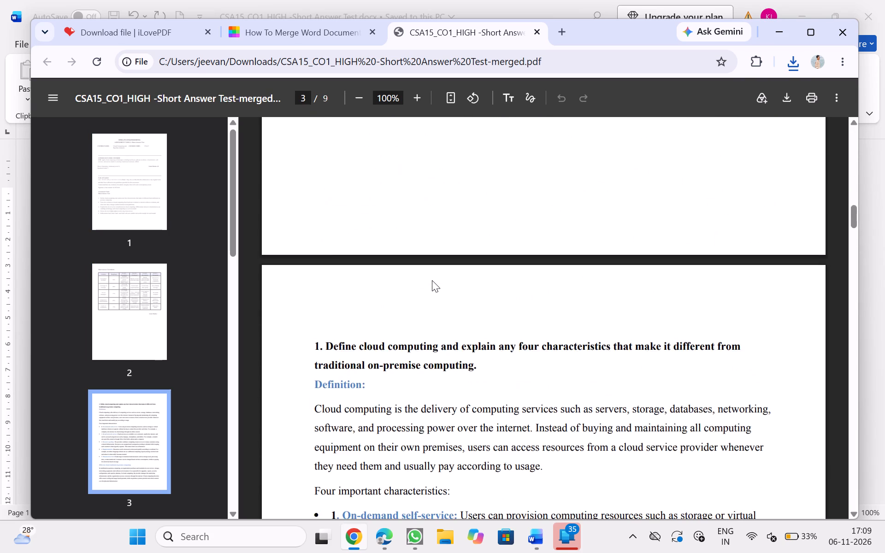
{"action": "scroll", "coordinate": [432, 280], "scroll_direction": "down", "scroll_amount": 14}
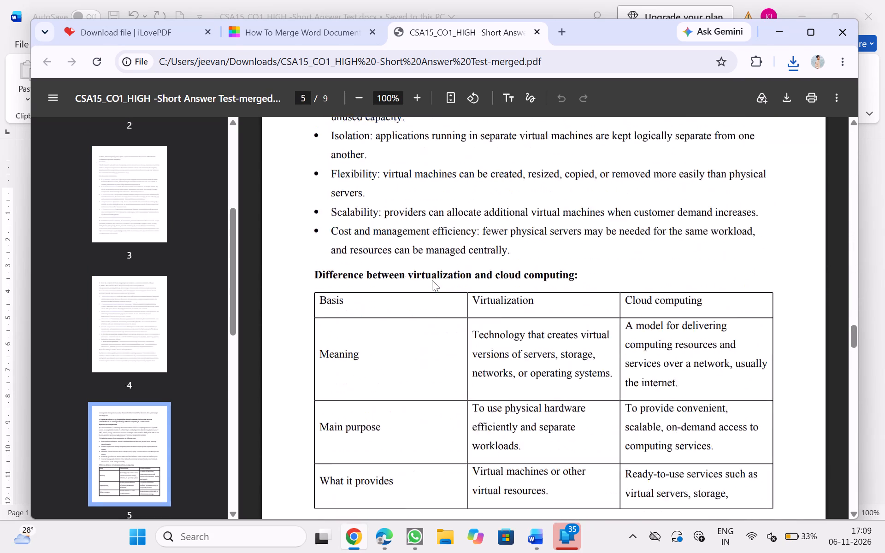
{"action": "scroll", "coordinate": [432, 280], "scroll_direction": "down", "scroll_amount": 5}
{"action": "scroll", "coordinate": [432, 280], "scroll_direction": "up", "scroll_amount": 2}
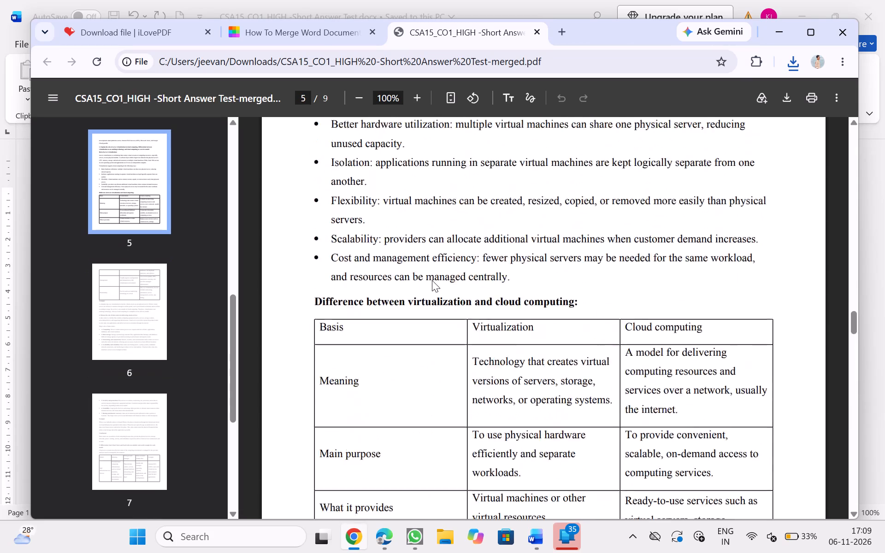
{"action": "scroll", "coordinate": [432, 280], "scroll_direction": "down", "scroll_amount": 3}
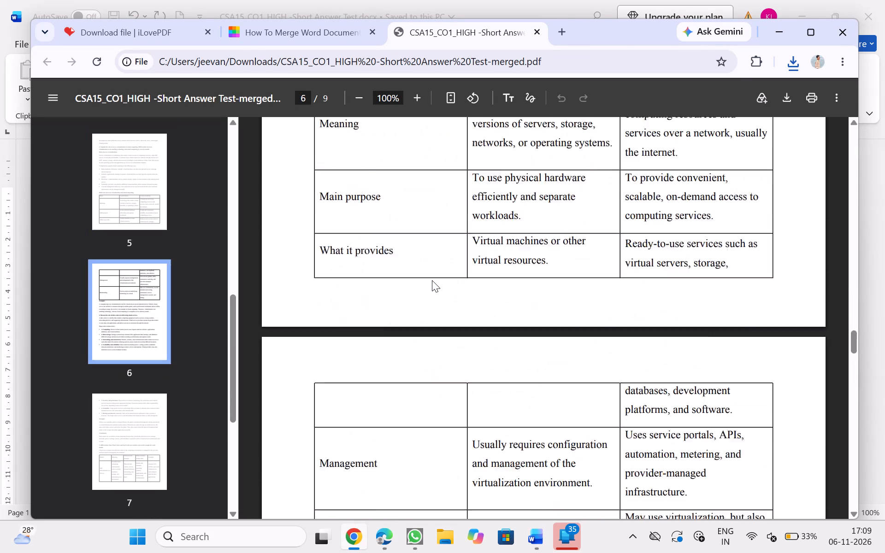
{"action": "scroll", "coordinate": [432, 280], "scroll_direction": "down", "scroll_amount": 3}
{"action": "scroll", "coordinate": [432, 280], "scroll_direction": "up", "scroll_amount": 1}
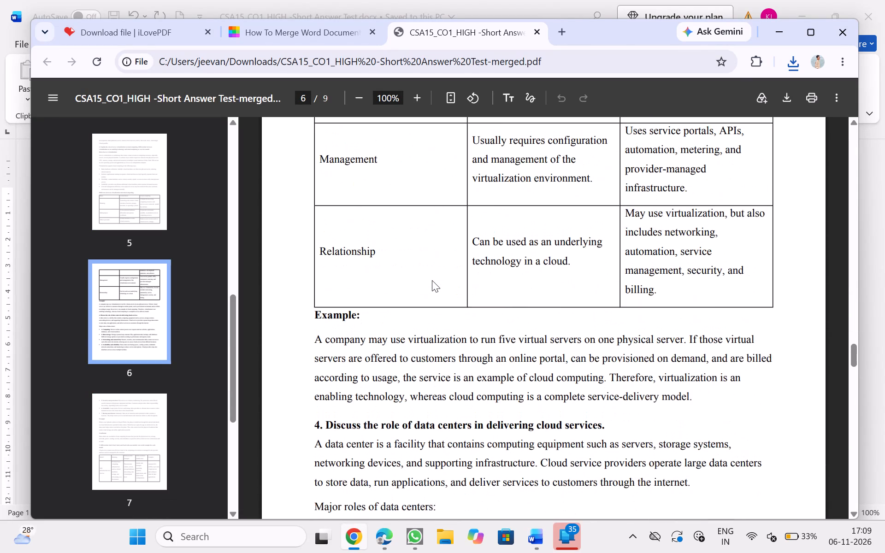
{"action": "scroll", "coordinate": [432, 280], "scroll_direction": "up", "scroll_amount": 3}
{"action": "scroll", "coordinate": [432, 280], "scroll_direction": "down", "scroll_amount": 1}
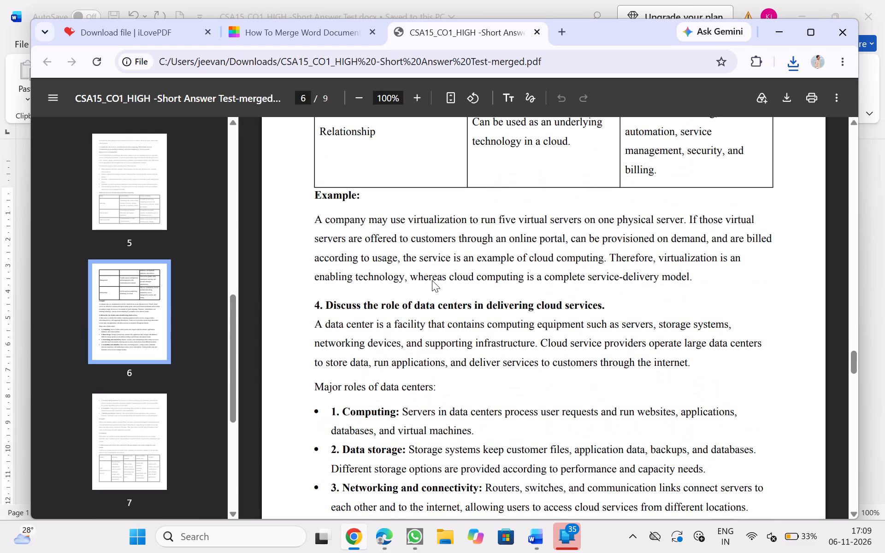
{"action": "scroll", "coordinate": [432, 280], "scroll_direction": "down", "scroll_amount": 4}
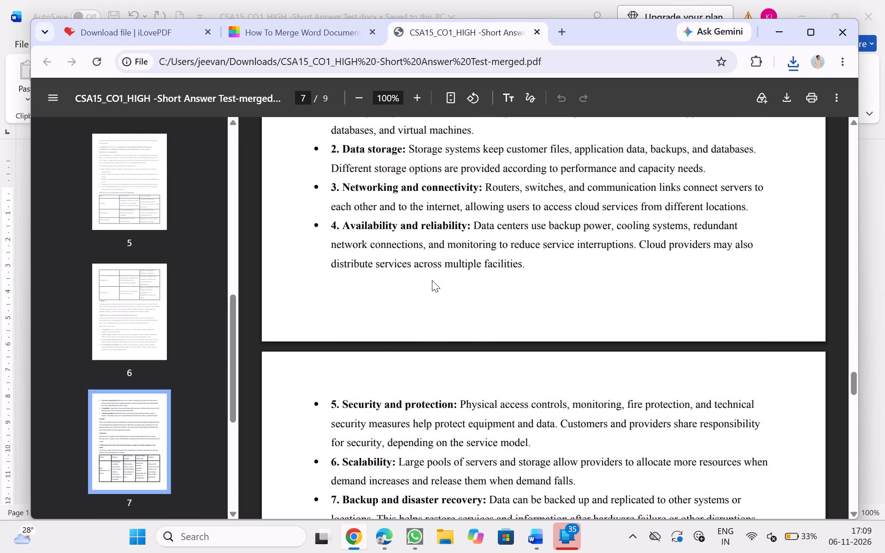
{"action": "scroll", "coordinate": [432, 280], "scroll_direction": "down", "scroll_amount": 10}
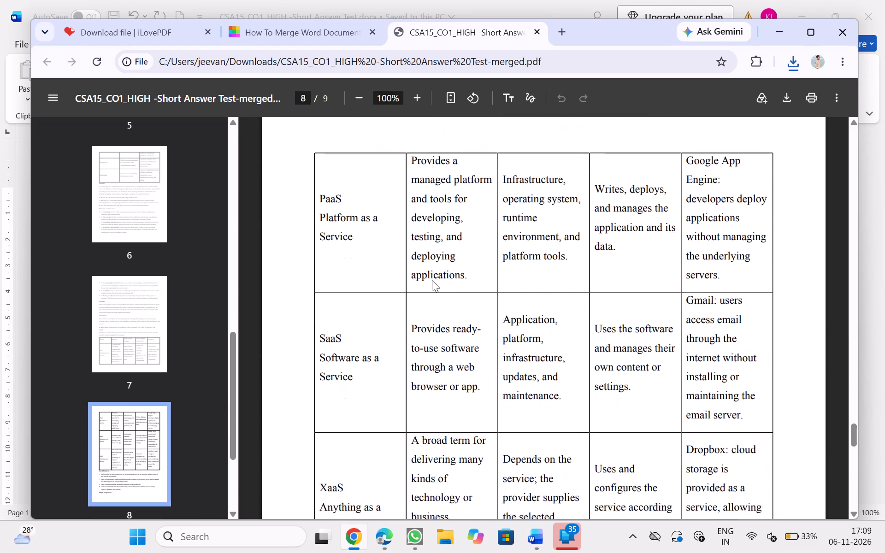
{"action": "scroll", "coordinate": [432, 280], "scroll_direction": "down", "scroll_amount": 6}
{"action": "scroll", "coordinate": [432, 280], "scroll_direction": "up", "scroll_amount": 12}
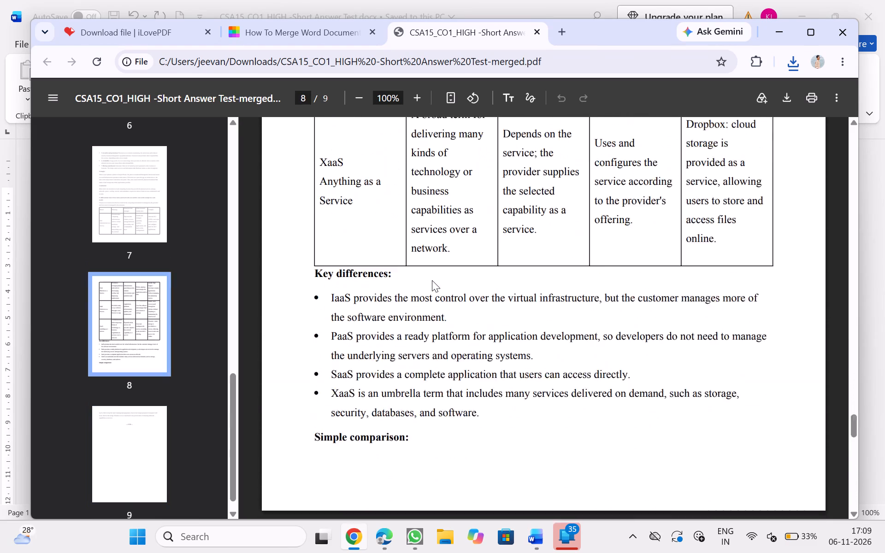
{"action": "scroll", "coordinate": [432, 280], "scroll_direction": "up", "scroll_amount": 14}
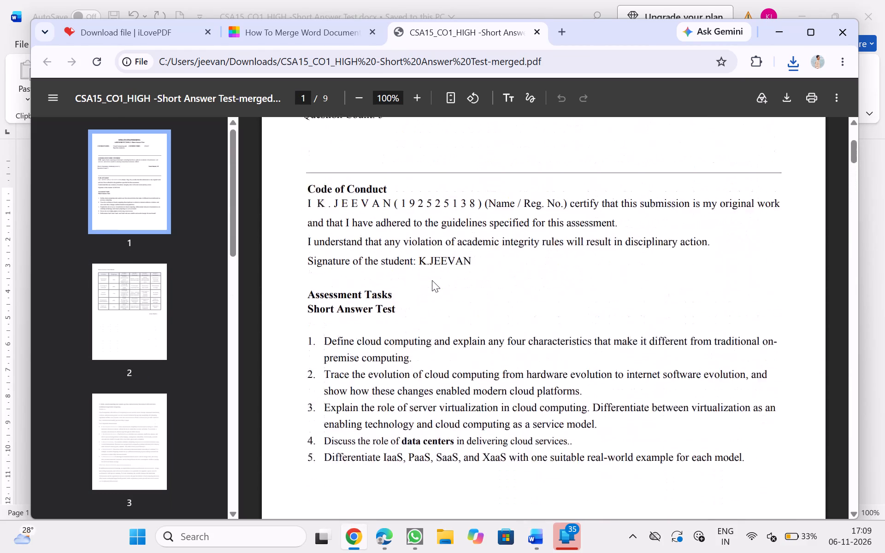
{"action": "scroll", "coordinate": [432, 280], "scroll_direction": "up", "scroll_amount": 2}
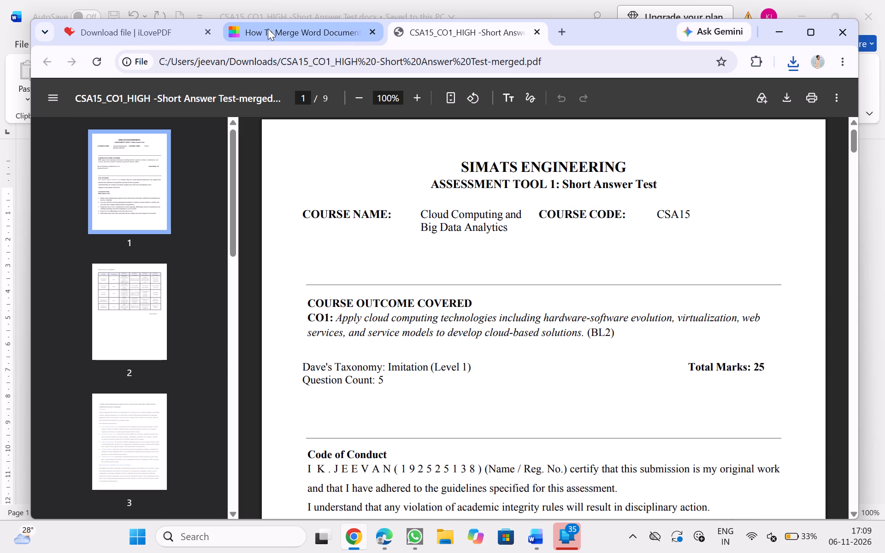
Switch to the CSA15_CO1_HIGH -Short Answer Test document in Word and change the course code to CSA1509.
{"action": "left_click", "coordinate": [171, 31]}
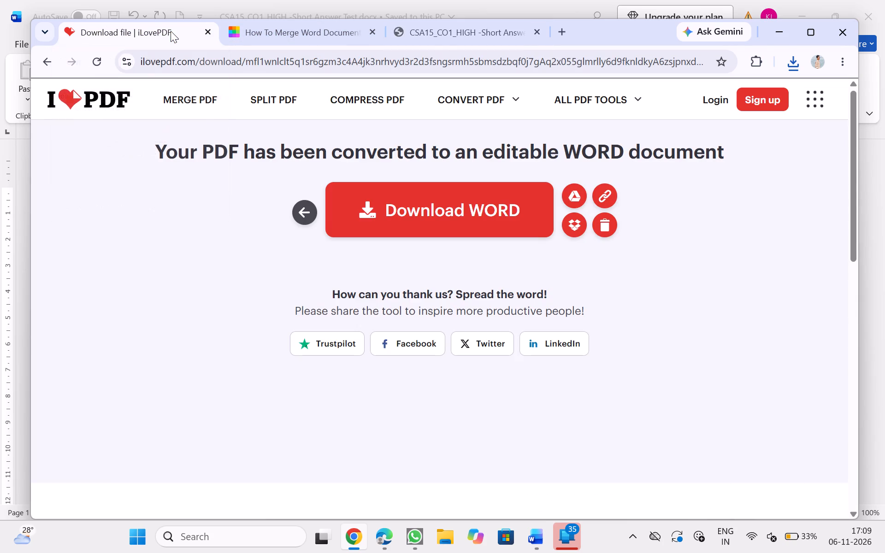
{"action": "left_click", "coordinate": [530, 545]}
{"action": "left_click", "coordinate": [530, 545]}
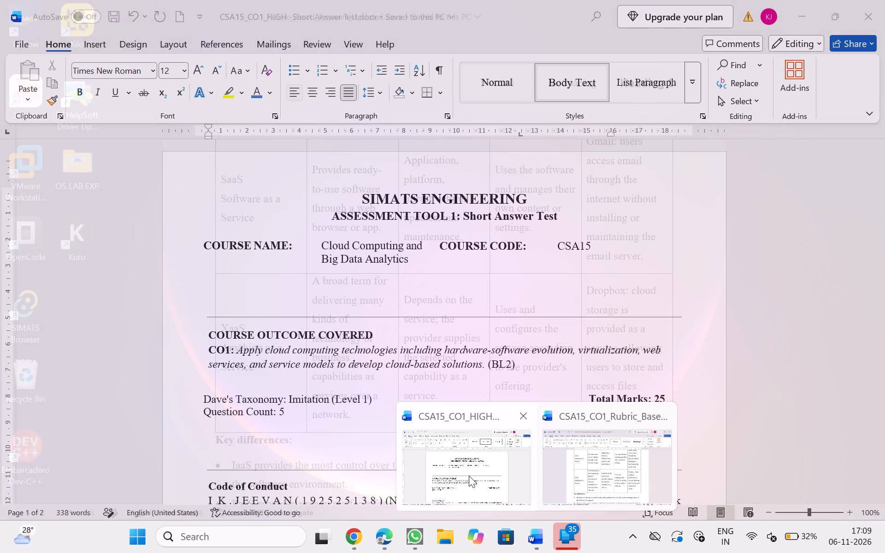
{"action": "left_click", "coordinate": [469, 476]}
{"action": "left_click", "coordinate": [590, 240]}
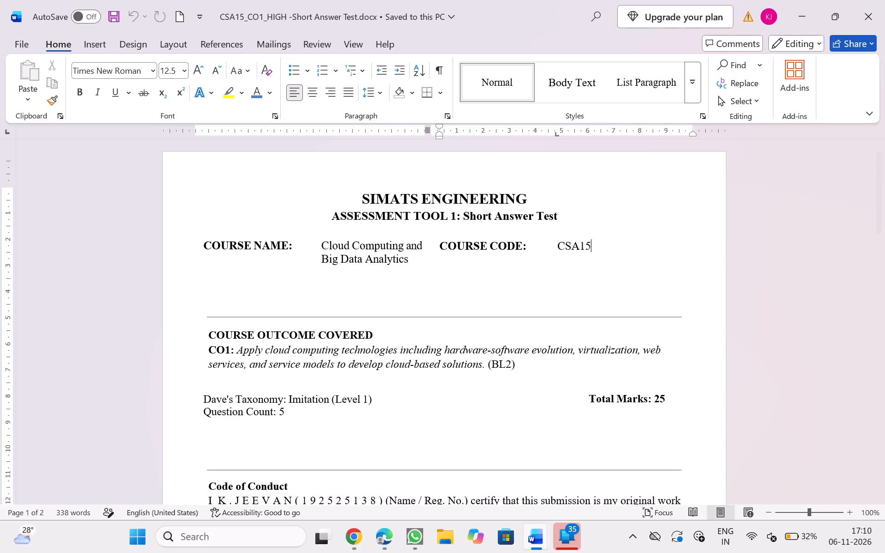
{"action": "type", "text": "09"}
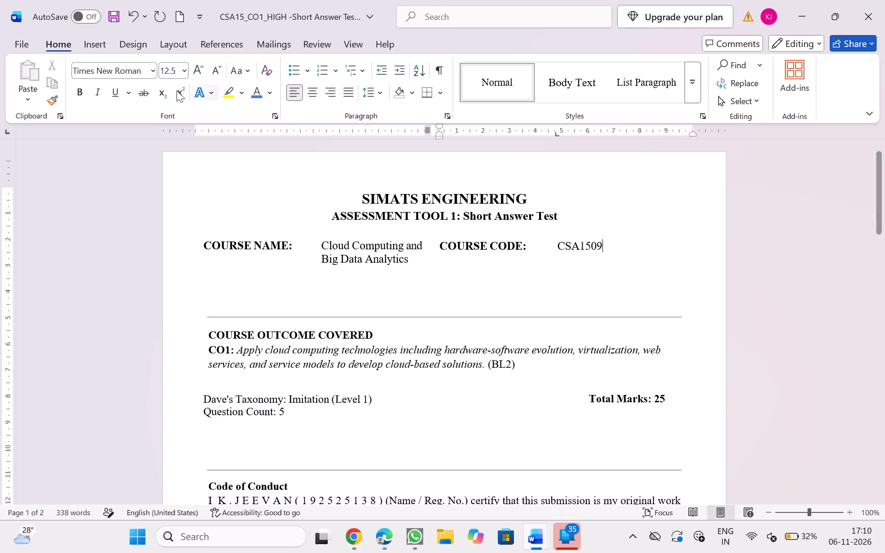
Save the document in the Downloads folder as a Word Document named CSA15_CO1_HIGH -Short Answer Test.docx.
{"action": "left_click", "coordinate": [16, 46]}
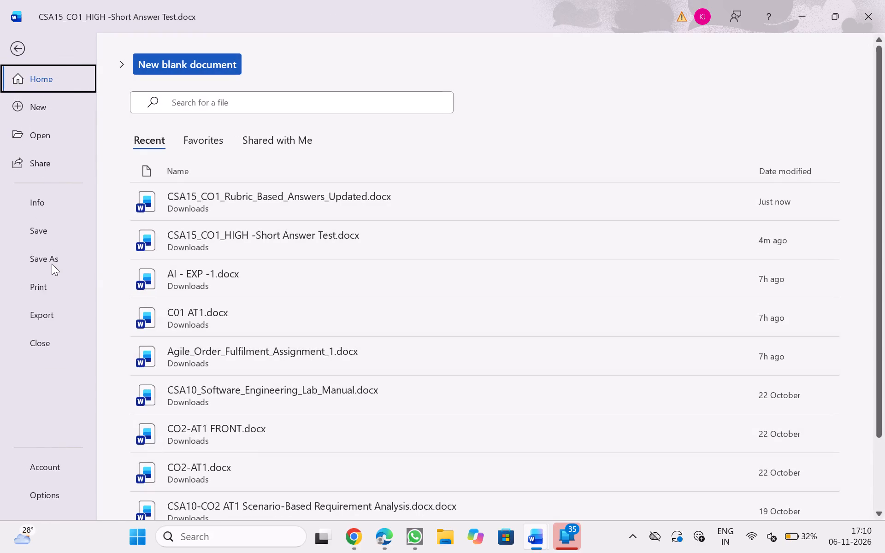
{"action": "left_click", "coordinate": [52, 264]}
{"action": "left_click", "coordinate": [391, 162]}
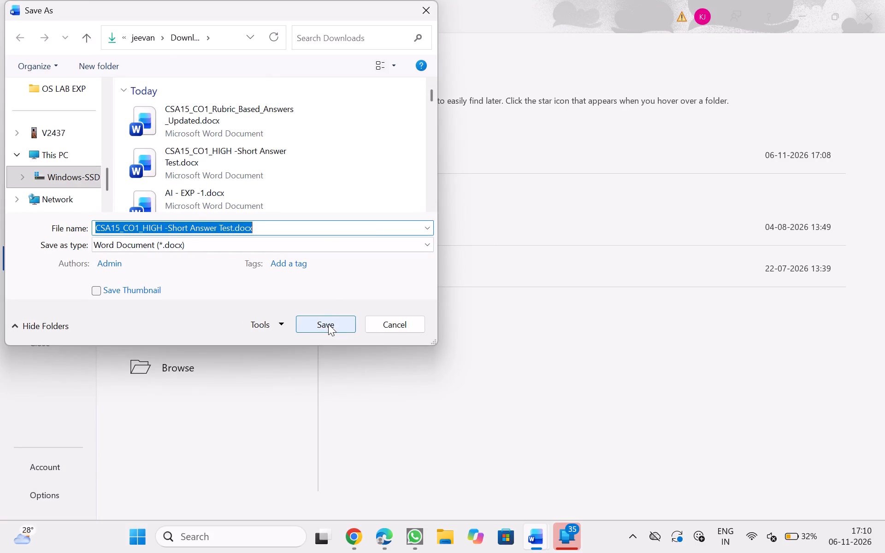
{"action": "left_click", "coordinate": [328, 324]}
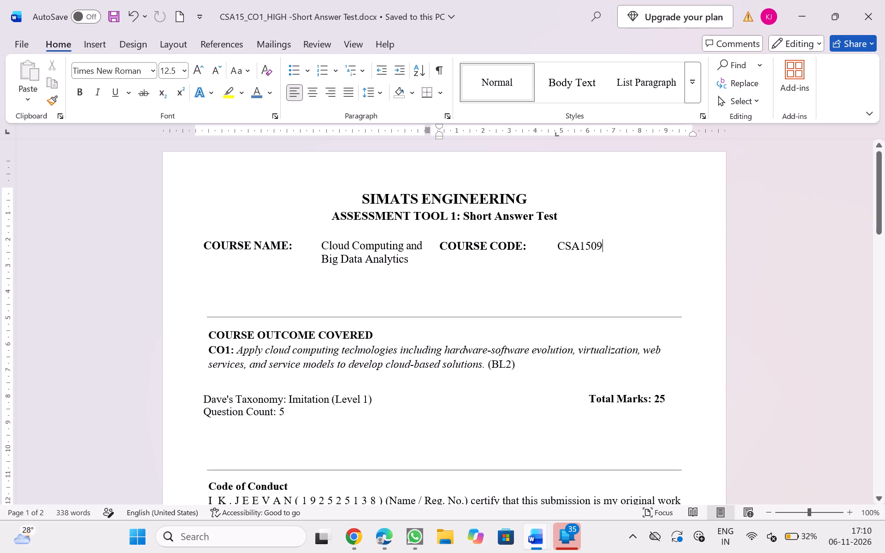
Switch to Smallpdf's Merge tool in Chrome and add CSA15_CO1_HIGH -Short Answer Test.docx followed by CSA15_CO1_Rubric_Based_Answers_Updated.docx for a new merge.
{"action": "key", "text": "alt+Tab"}
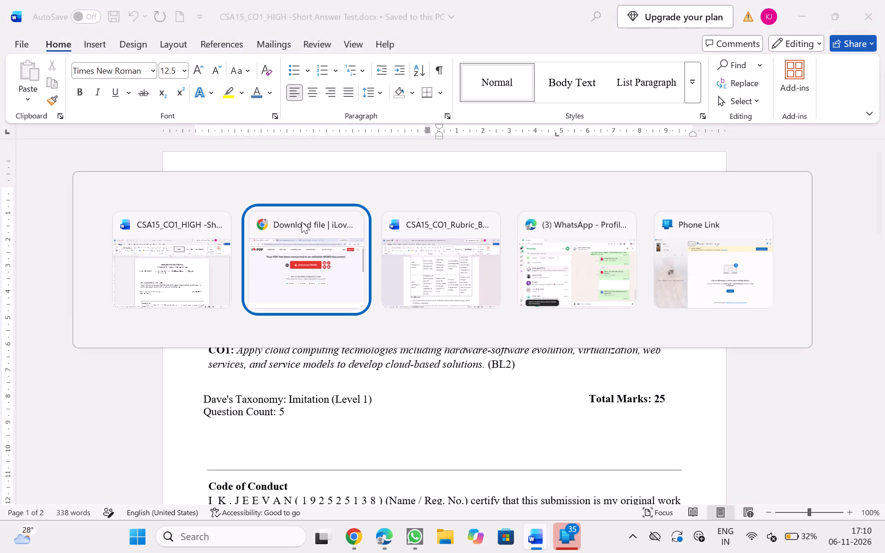
{"action": "key", "text": "alt+Tab"}
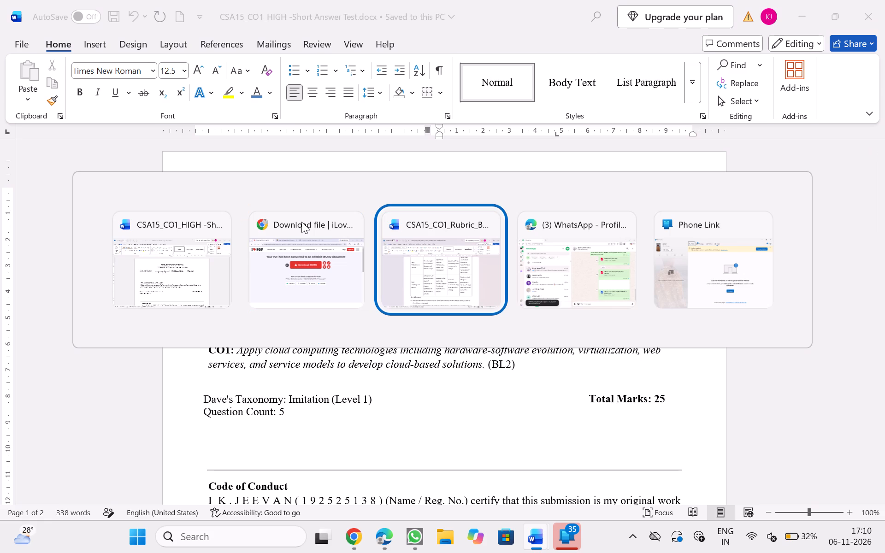
{"action": "key", "text": "alt+Tab"}
{"action": "key", "text": "alt+Tab"}
{"action": "key", "text": "alt+Tab"}
{"action": "key", "text": "alt+Tab"}
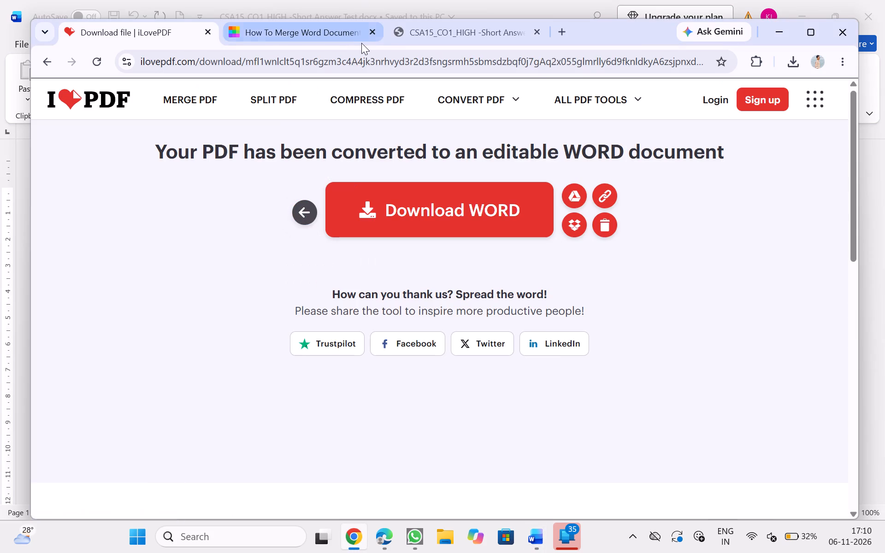
{"action": "left_click", "coordinate": [351, 39]}
{"action": "scroll", "coordinate": [230, 354], "scroll_direction": "up", "scroll_amount": 4}
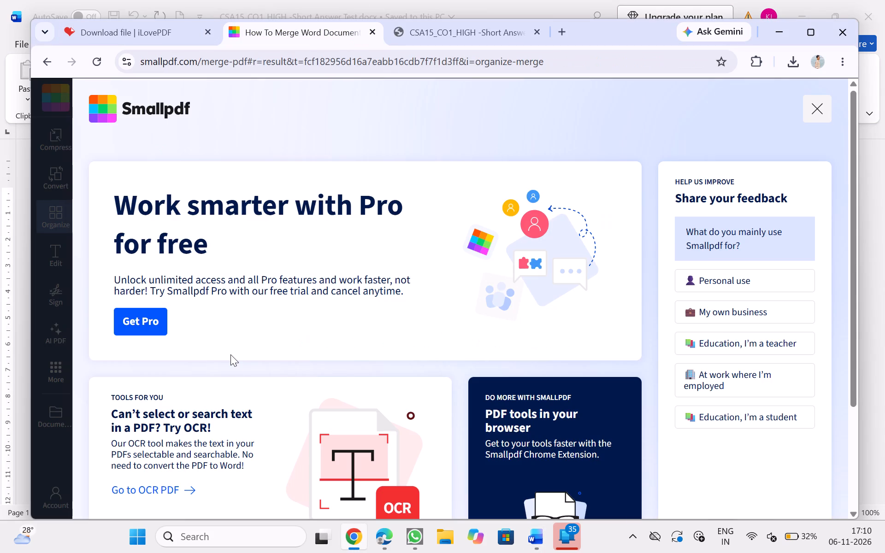
{"action": "scroll", "coordinate": [167, 272], "scroll_direction": "right", "scroll_amount": 20}
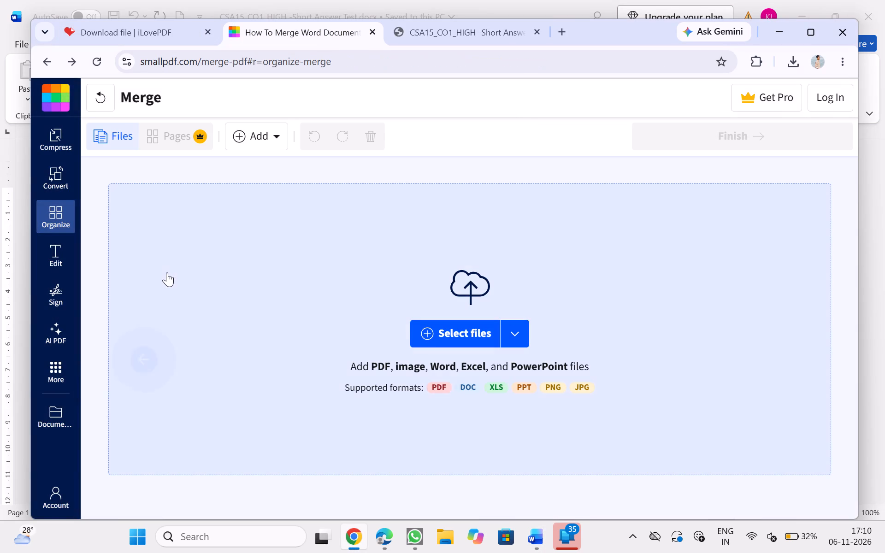
{"action": "left_click", "coordinate": [438, 339]}
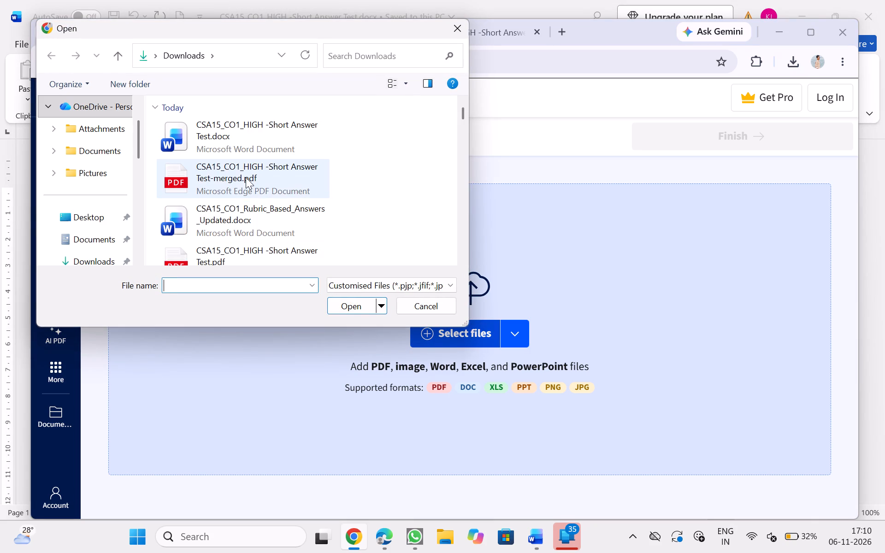
{"action": "double_click", "coordinate": [245, 139]}
{"action": "left_click", "coordinate": [321, 356]}
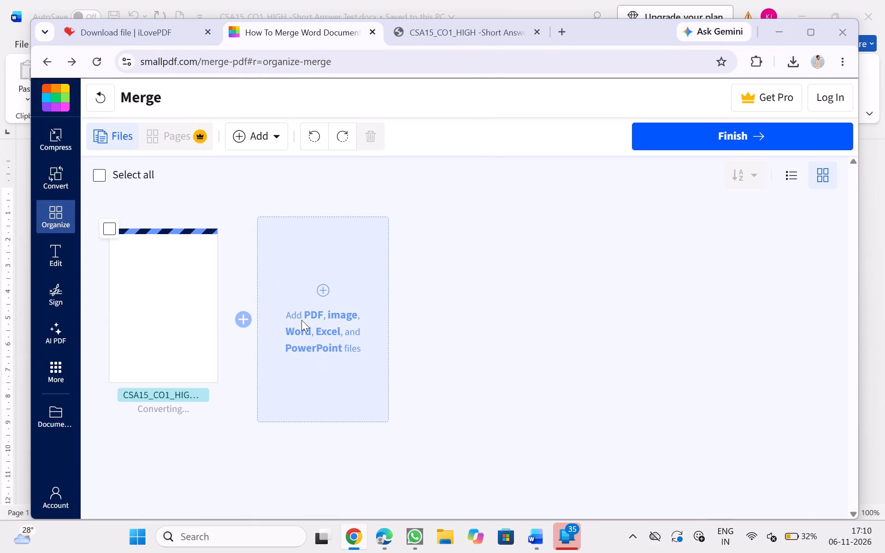
{"action": "double_click", "coordinate": [243, 208]}
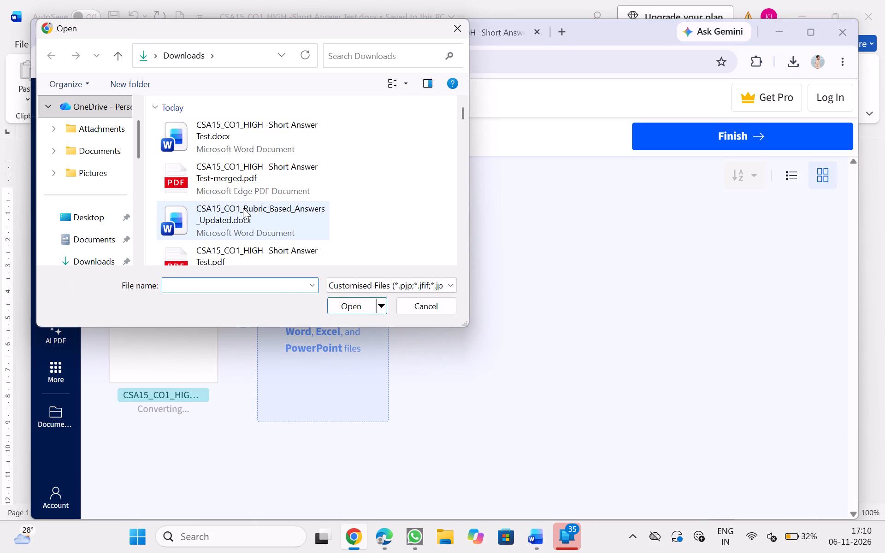
Merge the two added Word documents and download the resulting PDF.
{"action": "left_click", "coordinate": [788, 132]}
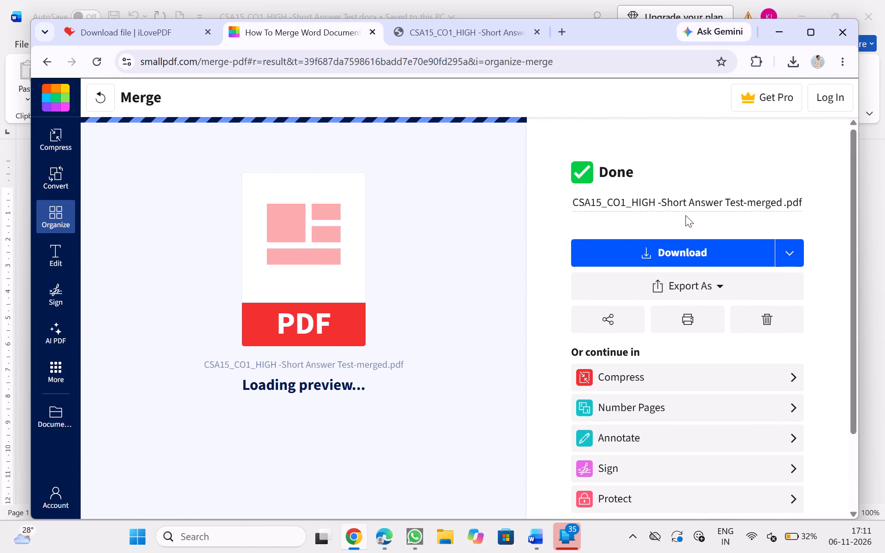
{"action": "left_click", "coordinate": [679, 250]}
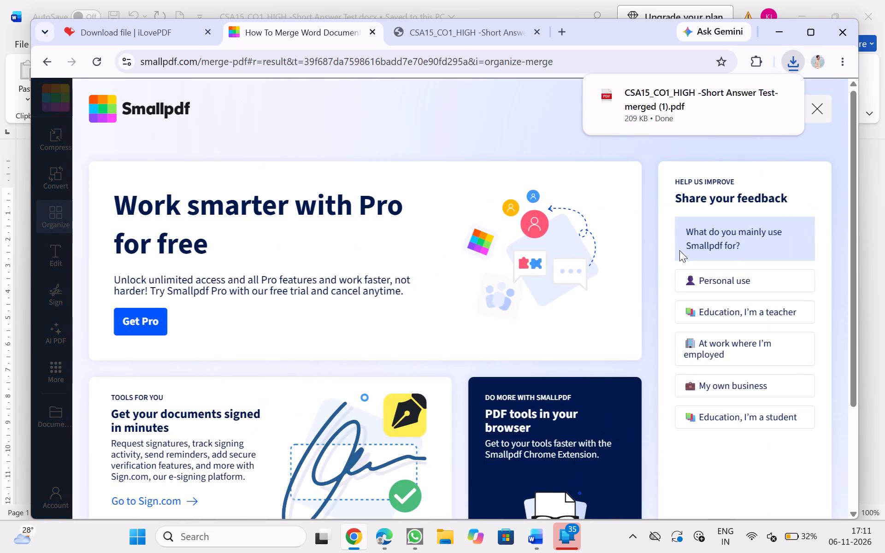
Open the newly downloaded merged PDF, CSA15_CO1_HIGH -Short Answer Test-merged (1).pdf.
{"action": "left_click", "coordinate": [659, 100]}
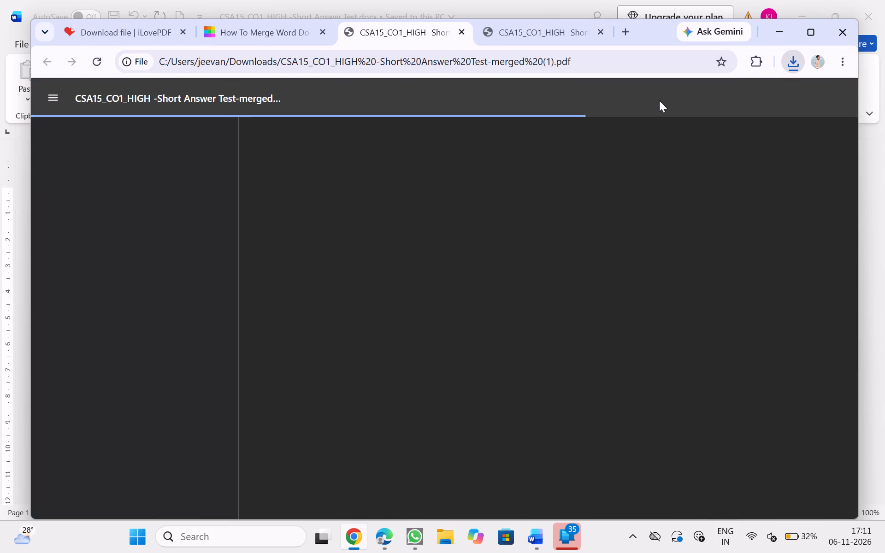
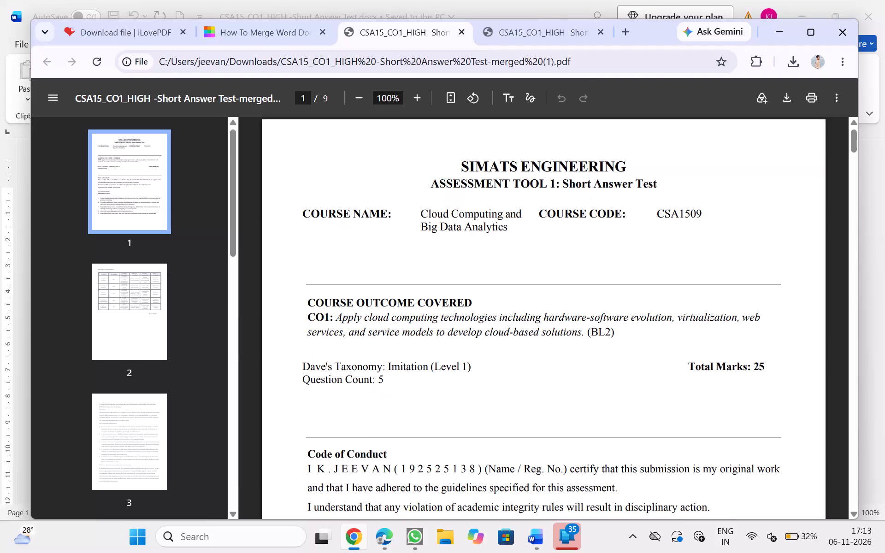
Review the merged PDF from the front page through the answer pages, checking its content and page order.
{"action": "scroll", "coordinate": [590, 197], "scroll_direction": "down", "scroll_amount": 10}
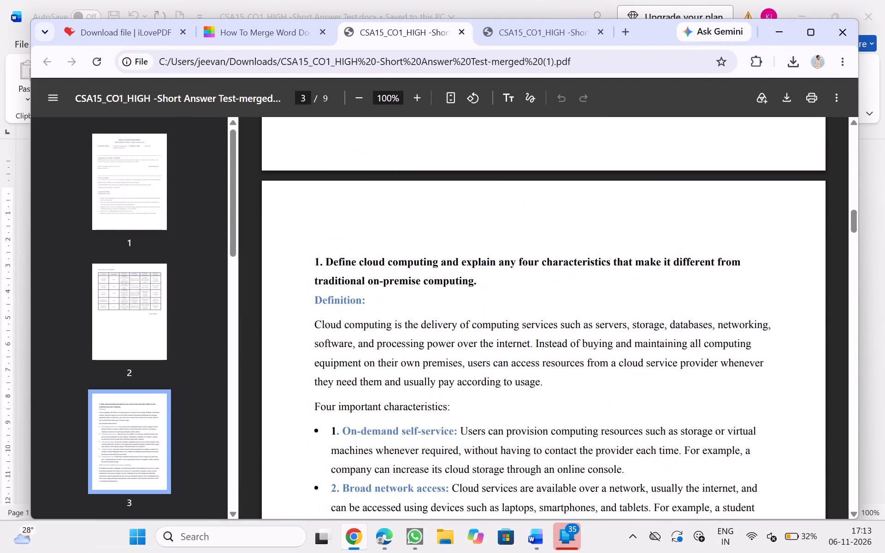
{"action": "scroll", "coordinate": [590, 197], "scroll_direction": "down", "scroll_amount": 18}
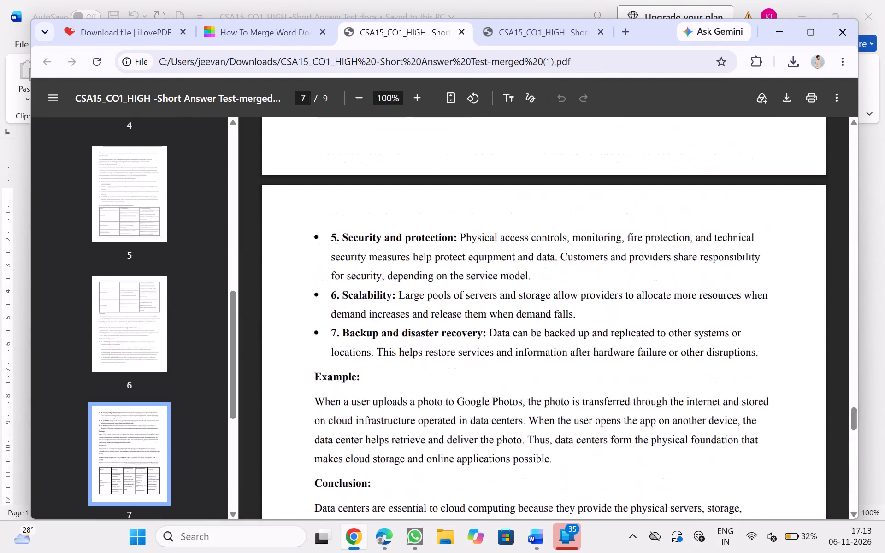
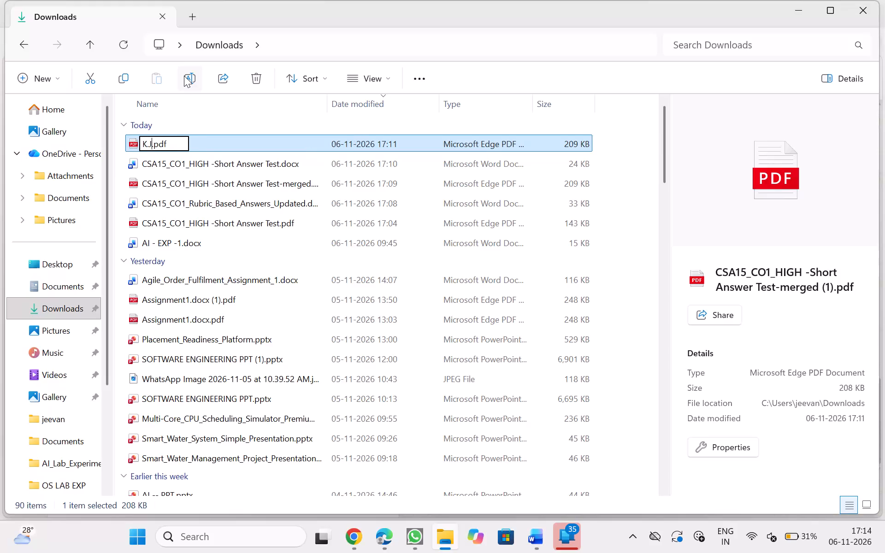
Rename the newest merged PDF, CSA15_CO1_HIGH -Short Answer Test-merged (1), as the student's name followed by "- C01 (HIGH)".
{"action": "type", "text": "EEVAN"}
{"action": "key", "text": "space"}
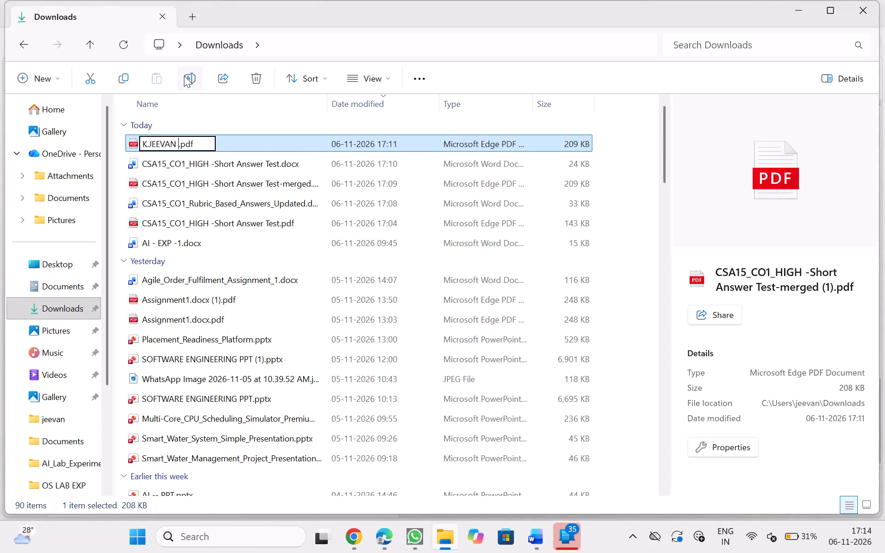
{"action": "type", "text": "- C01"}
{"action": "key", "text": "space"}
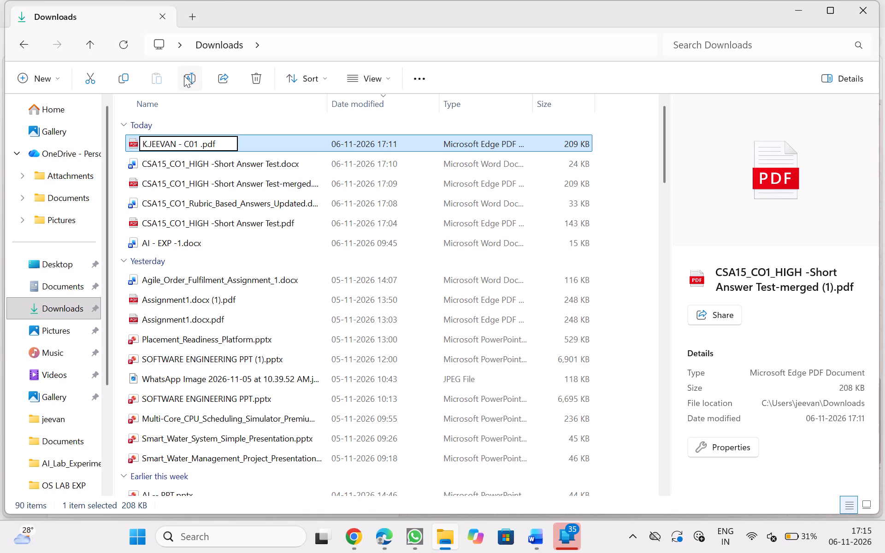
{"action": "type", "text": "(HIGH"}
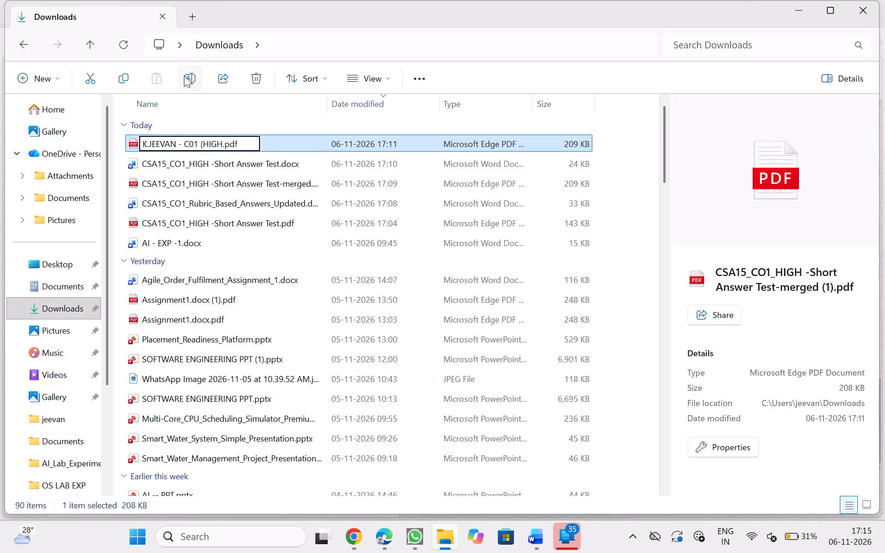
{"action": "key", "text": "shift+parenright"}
Append "- CLO" after "C01 (HIGH)" in the new file name of the newest merged PDF, keeping the .pdf extension.
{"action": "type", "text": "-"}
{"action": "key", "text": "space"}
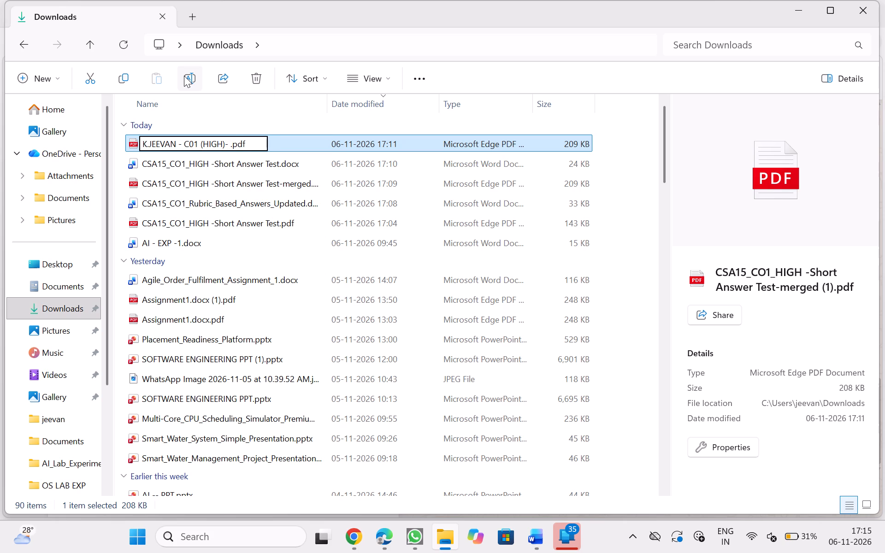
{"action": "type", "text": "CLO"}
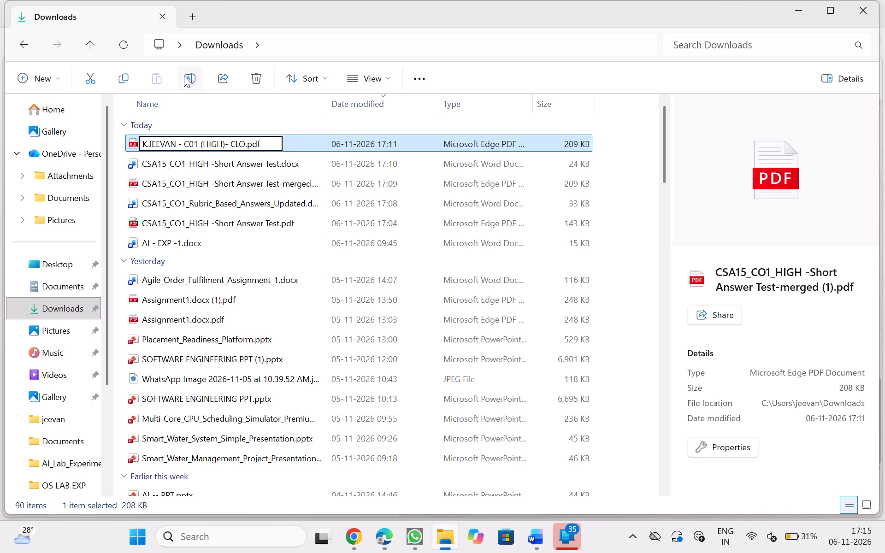
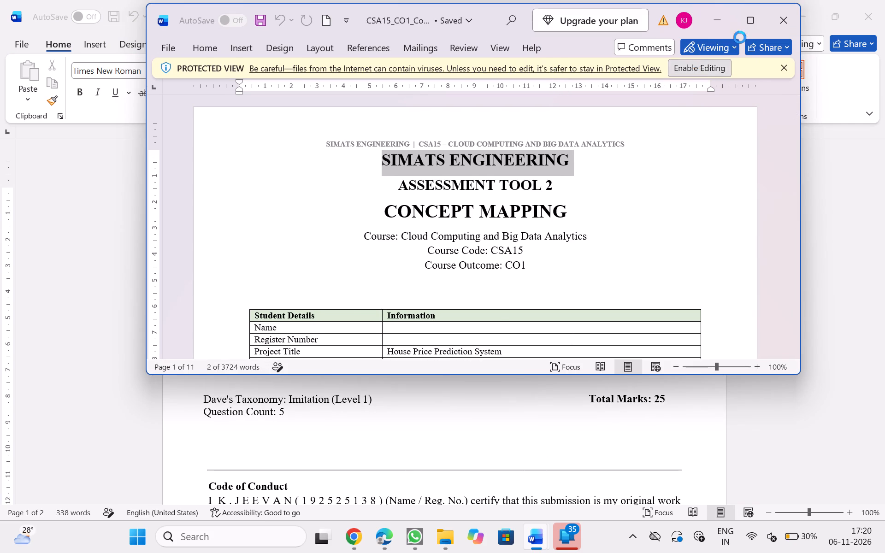
Maximize the window of the CSA15_CO1_Concept_Mapping_Assessment.docx document.
{"action": "left_click", "coordinate": [753, 18]}
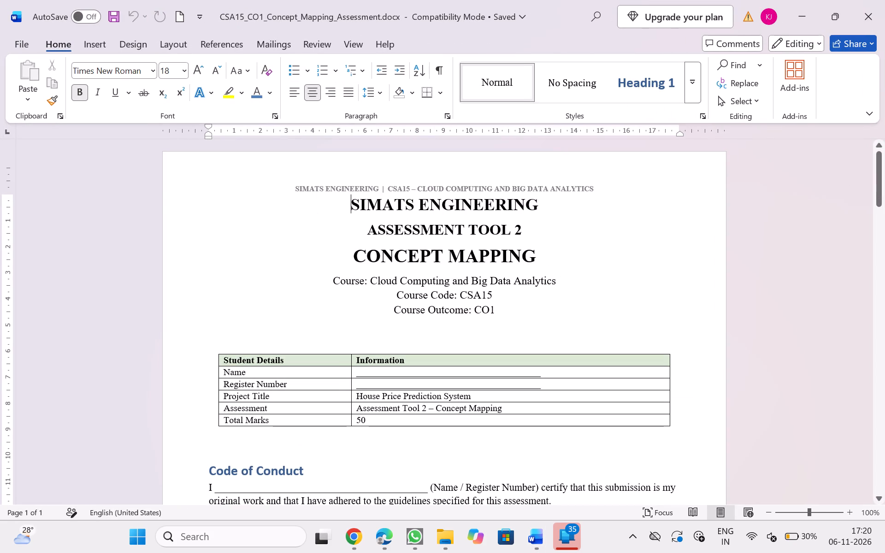
Delete everything before the "1. Concept Maps" heading, from the SIMATS ENGINEERING title through the Project Context and Assumptions section.
{"action": "left_click_drag", "start_coordinate": [295, 190], "coordinate": [494, 395]}
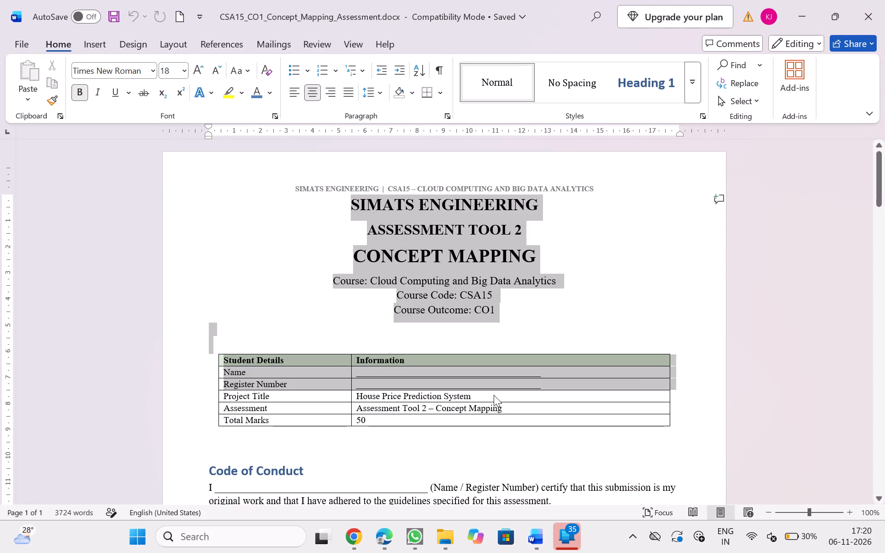
{"action": "left_click_drag", "start_coordinate": [494, 395], "coordinate": [486, 422]}
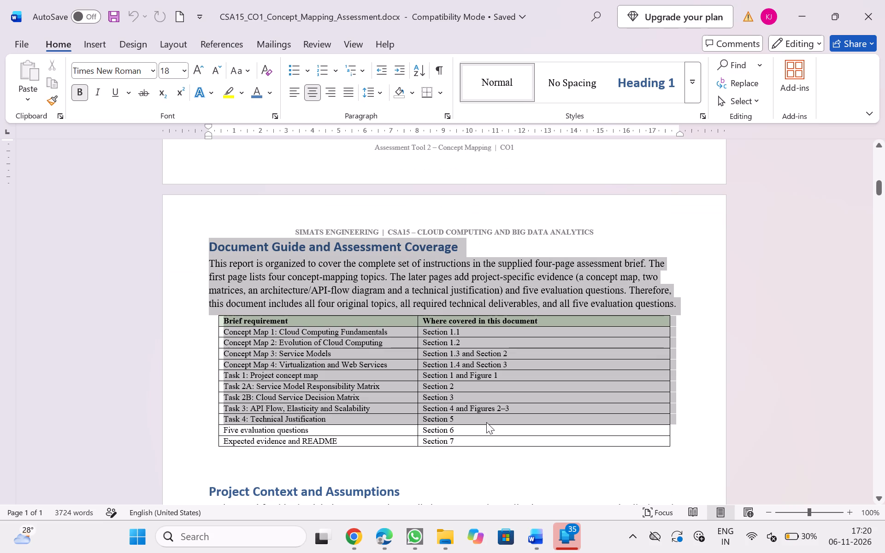
{"action": "left_click_drag", "start_coordinate": [486, 422], "coordinate": [400, 377]}
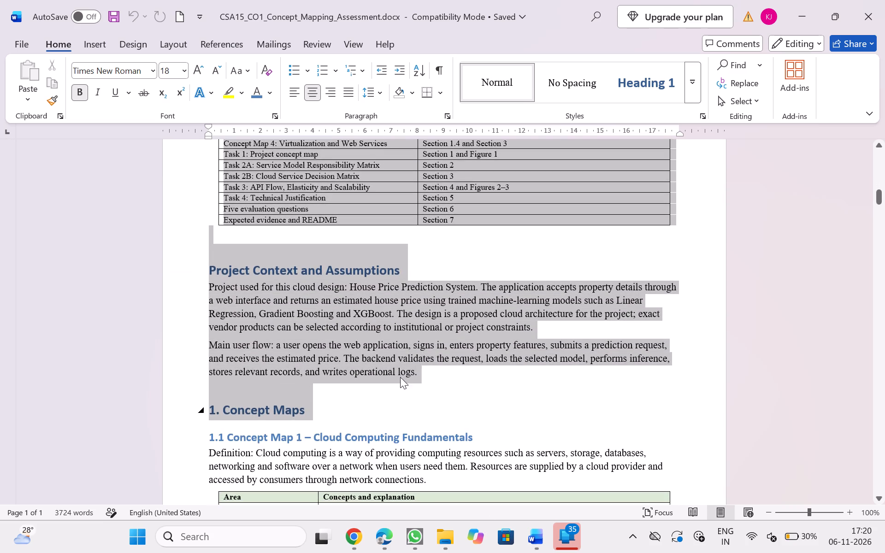
{"action": "left_click_drag", "start_coordinate": [400, 377], "coordinate": [425, 370]}
{"action": "key", "text": "BackSpace"}
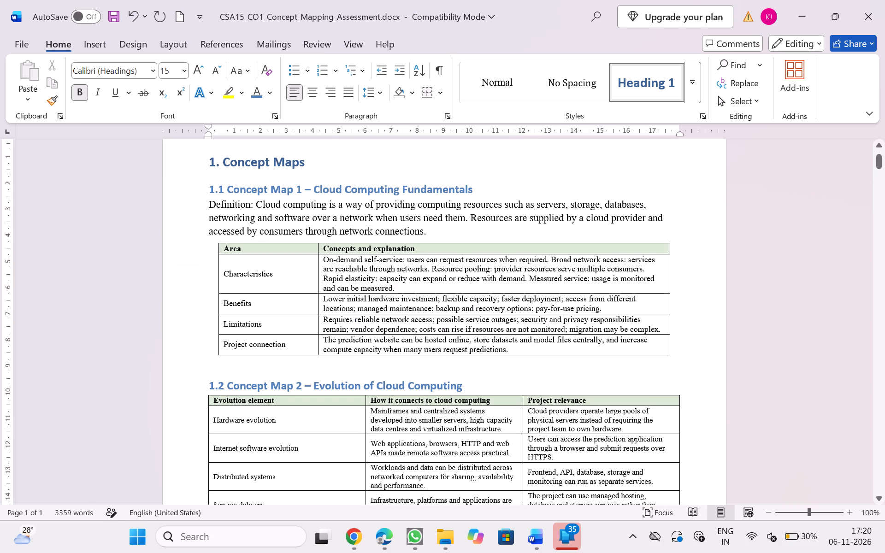
Remove the page header text "SIMATS ENGINEERING | CSA15 – CLOUD COMPUTING AND BIG DATA ANALYTICS" and return to the body.
{"action": "scroll", "coordinate": [339, 271], "scroll_direction": "up", "scroll_amount": 3}
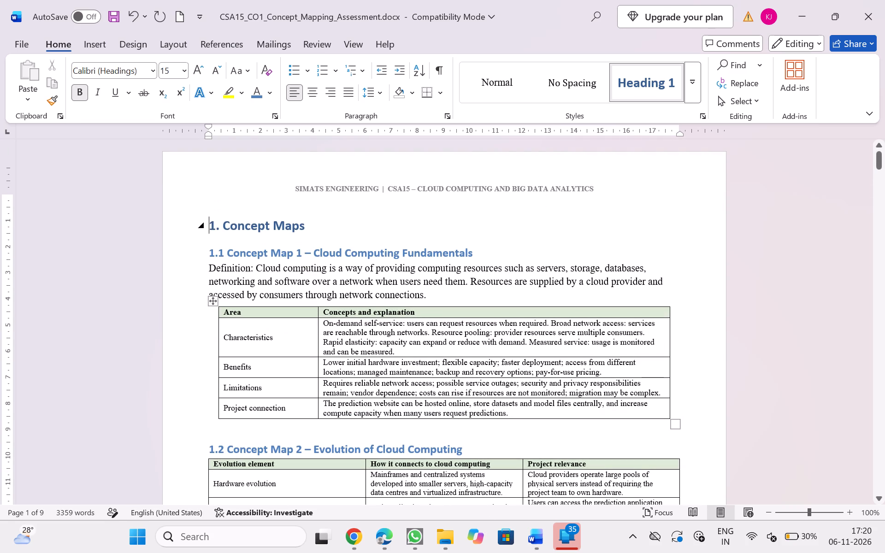
{"action": "left_click", "coordinate": [596, 188]}
{"action": "left_click", "coordinate": [596, 188]}
{"action": "left_click_drag", "start_coordinate": [596, 188], "coordinate": [497, 187]}
{"action": "triple_click", "coordinate": [497, 187]}
{"action": "triple_click", "coordinate": [497, 187]}
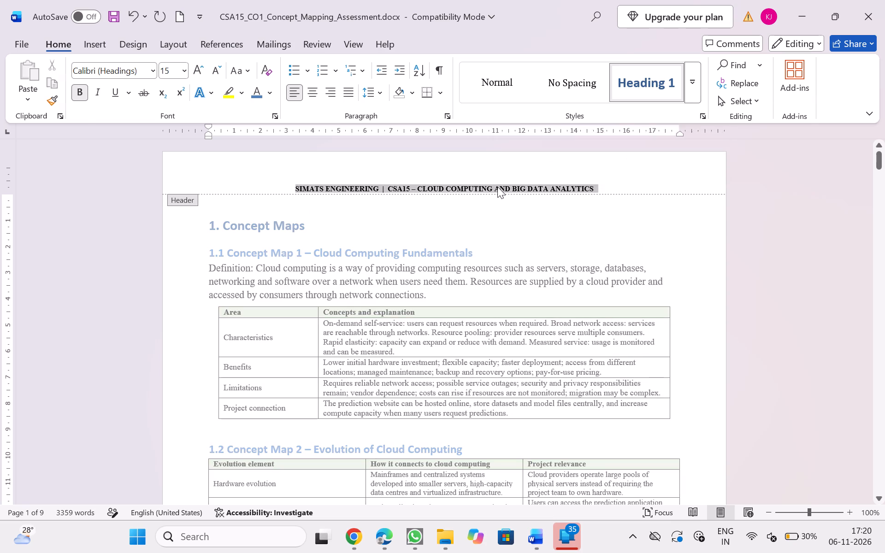
{"action": "triple_click", "coordinate": [497, 187]}
{"action": "key", "text": "BackSpace"}
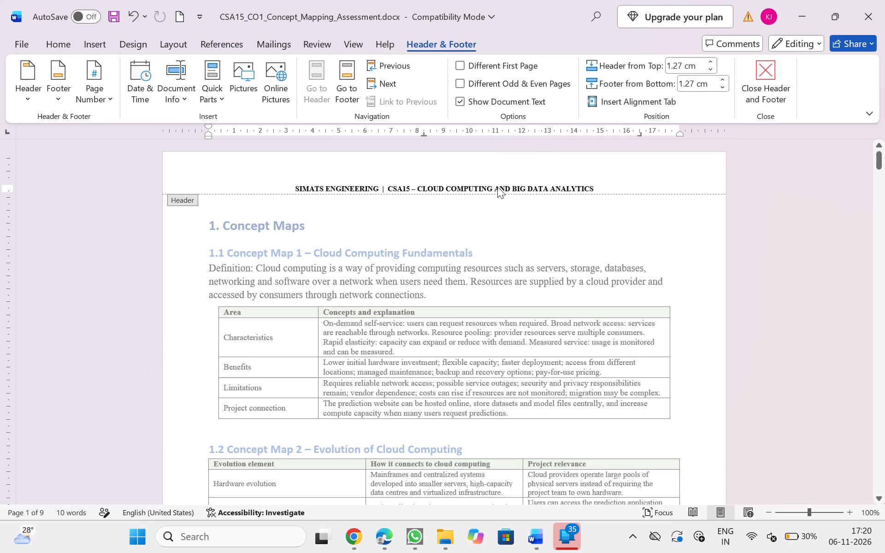
{"action": "left_click", "coordinate": [414, 231]}
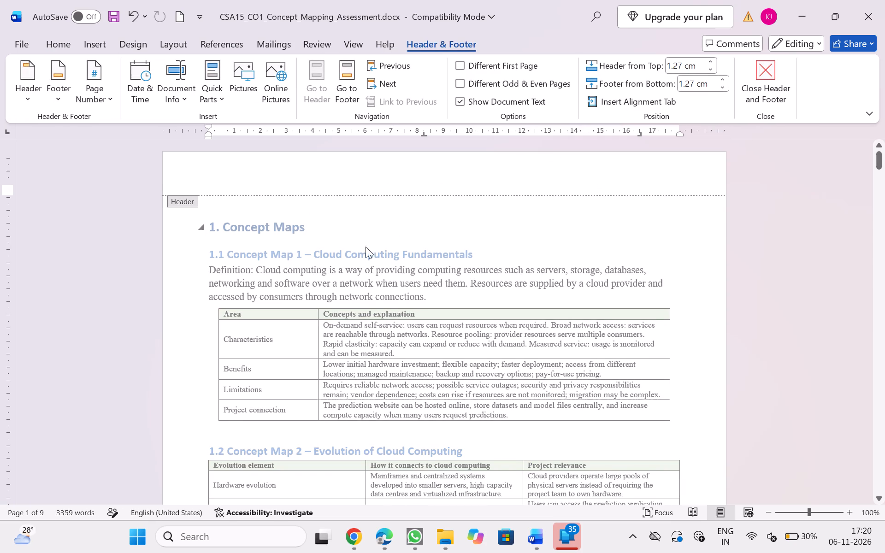
{"action": "triple_click", "coordinate": [351, 261]}
{"action": "left_click", "coordinate": [351, 261]}
{"action": "left_click", "coordinate": [351, 261]}
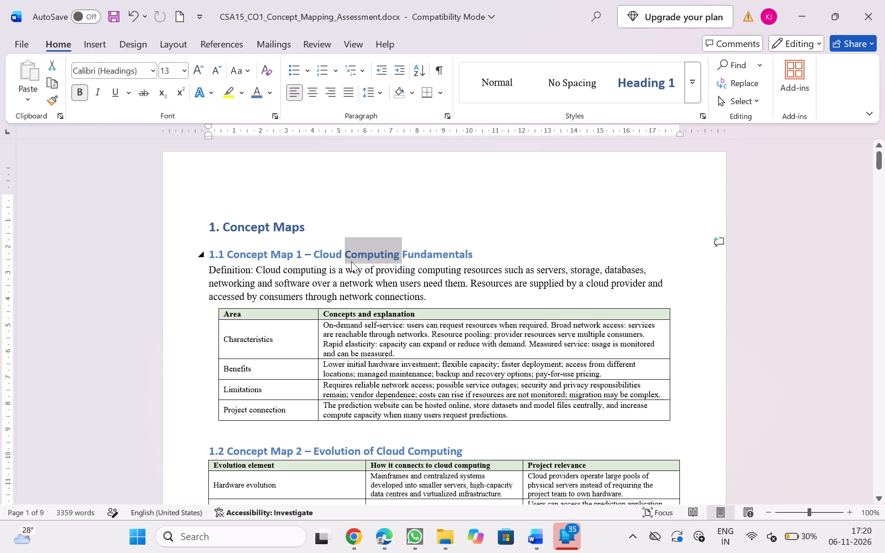
Set the line spacing of the whole document to 1.5.
{"action": "left_click", "coordinate": [364, 304]}
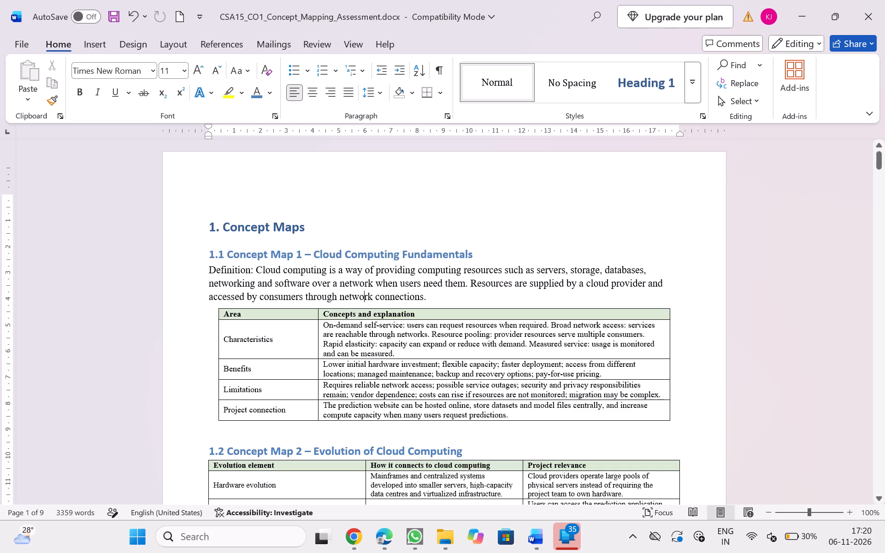
{"action": "key", "text": "ctrl+a"}
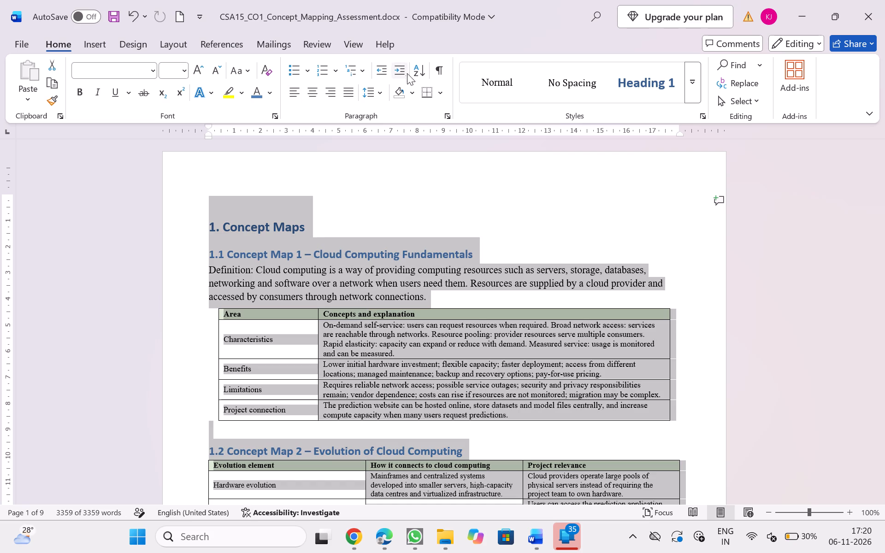
{"action": "left_click", "coordinate": [378, 89]}
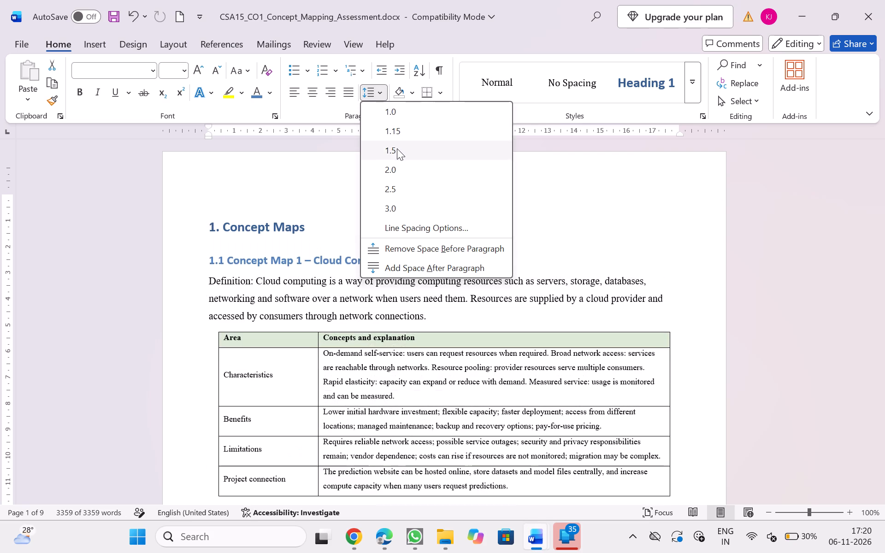
{"action": "left_click", "coordinate": [397, 148]}
{"action": "left_click", "coordinate": [389, 247]}
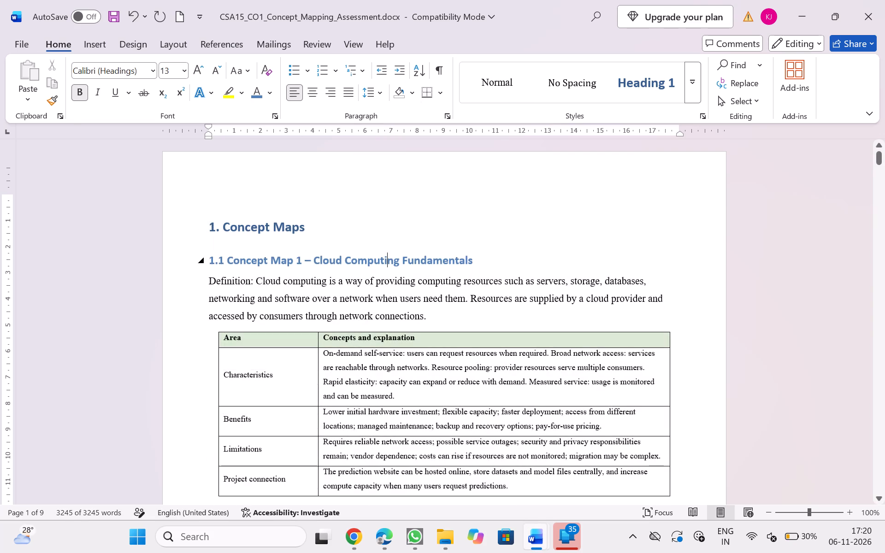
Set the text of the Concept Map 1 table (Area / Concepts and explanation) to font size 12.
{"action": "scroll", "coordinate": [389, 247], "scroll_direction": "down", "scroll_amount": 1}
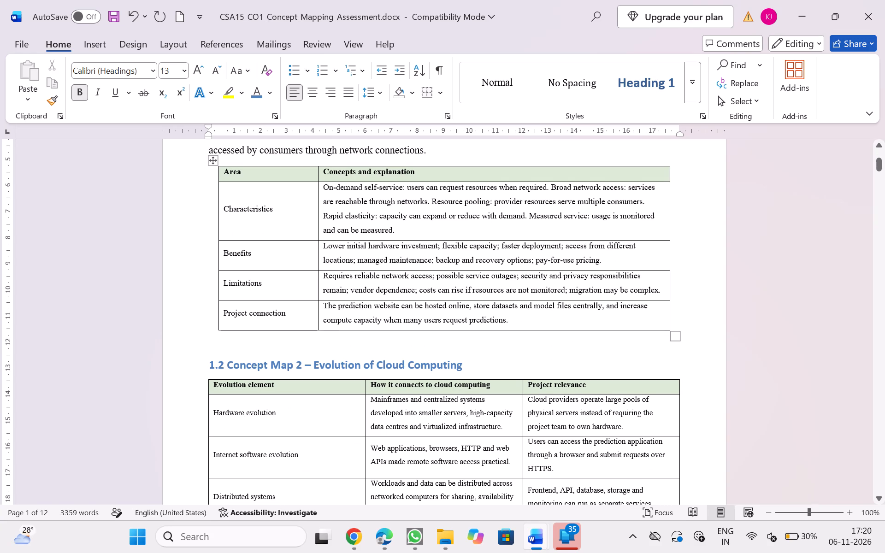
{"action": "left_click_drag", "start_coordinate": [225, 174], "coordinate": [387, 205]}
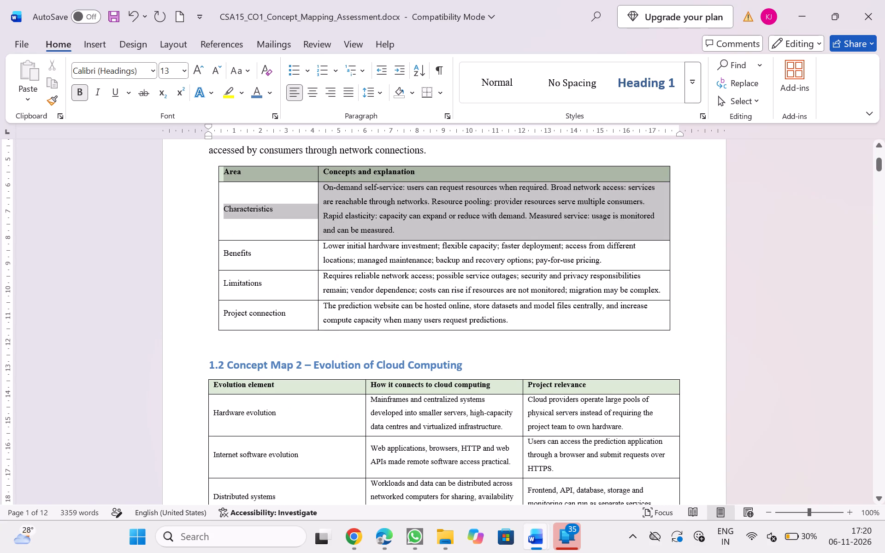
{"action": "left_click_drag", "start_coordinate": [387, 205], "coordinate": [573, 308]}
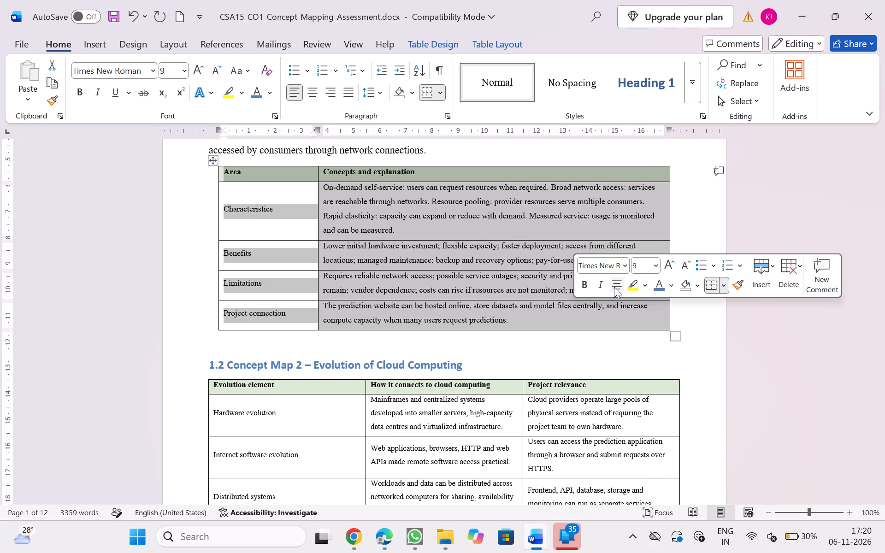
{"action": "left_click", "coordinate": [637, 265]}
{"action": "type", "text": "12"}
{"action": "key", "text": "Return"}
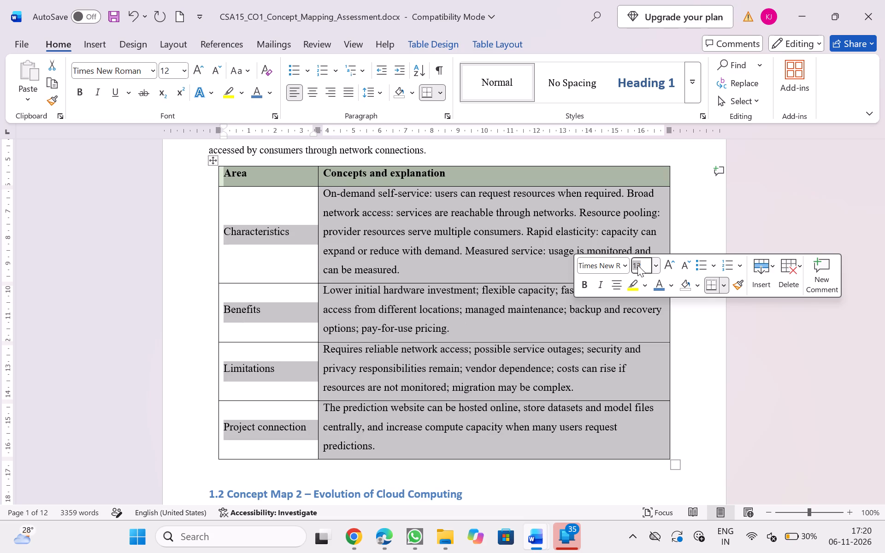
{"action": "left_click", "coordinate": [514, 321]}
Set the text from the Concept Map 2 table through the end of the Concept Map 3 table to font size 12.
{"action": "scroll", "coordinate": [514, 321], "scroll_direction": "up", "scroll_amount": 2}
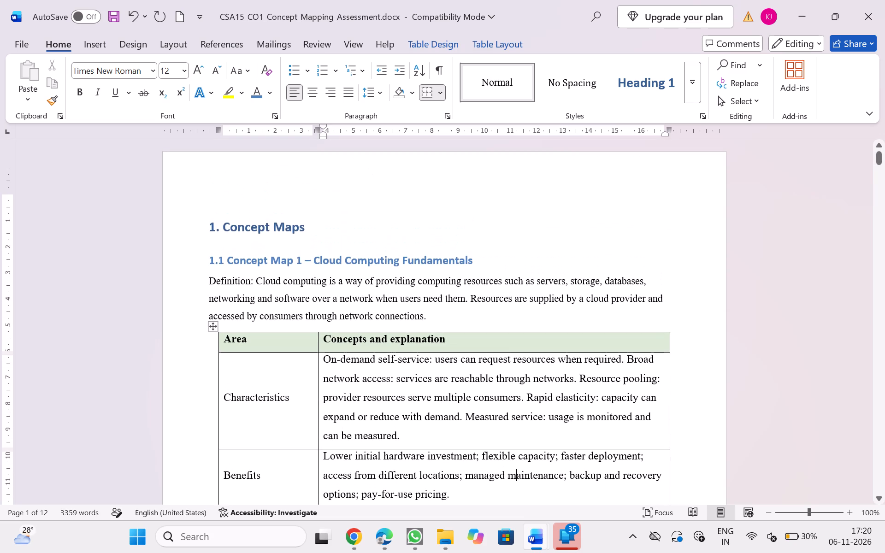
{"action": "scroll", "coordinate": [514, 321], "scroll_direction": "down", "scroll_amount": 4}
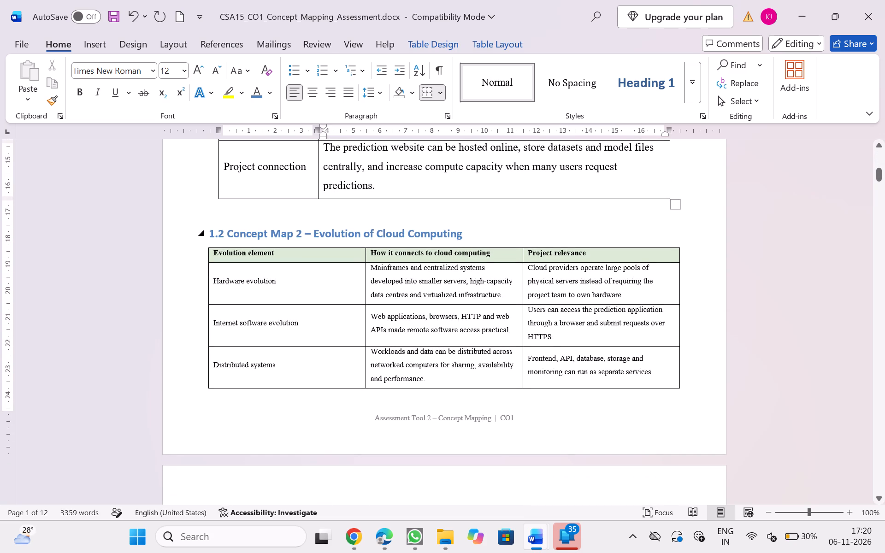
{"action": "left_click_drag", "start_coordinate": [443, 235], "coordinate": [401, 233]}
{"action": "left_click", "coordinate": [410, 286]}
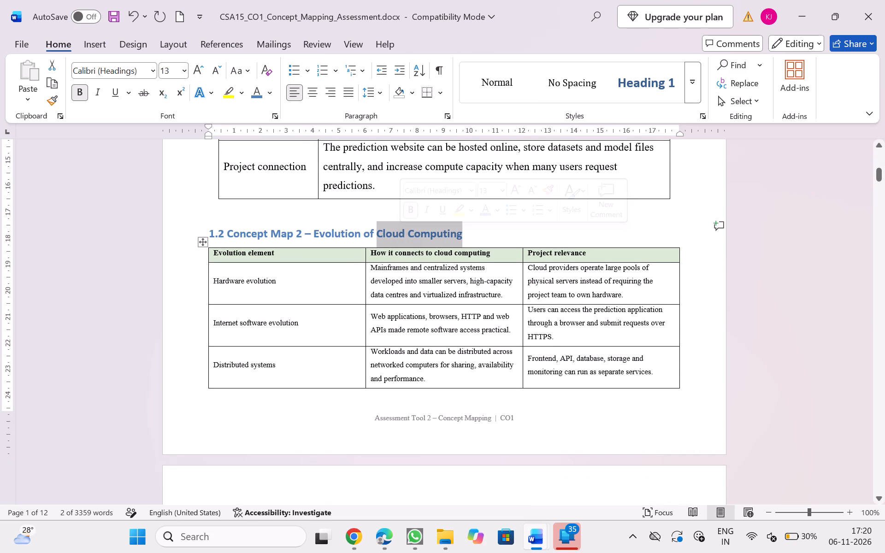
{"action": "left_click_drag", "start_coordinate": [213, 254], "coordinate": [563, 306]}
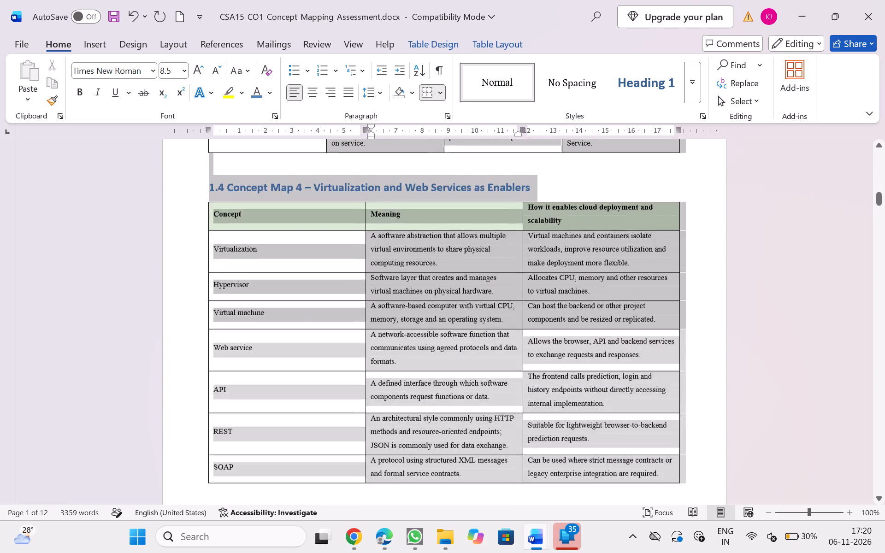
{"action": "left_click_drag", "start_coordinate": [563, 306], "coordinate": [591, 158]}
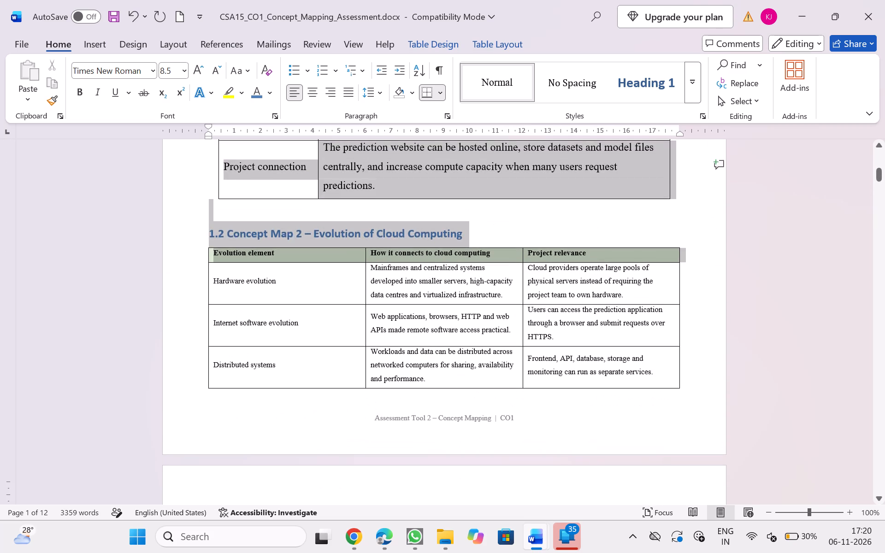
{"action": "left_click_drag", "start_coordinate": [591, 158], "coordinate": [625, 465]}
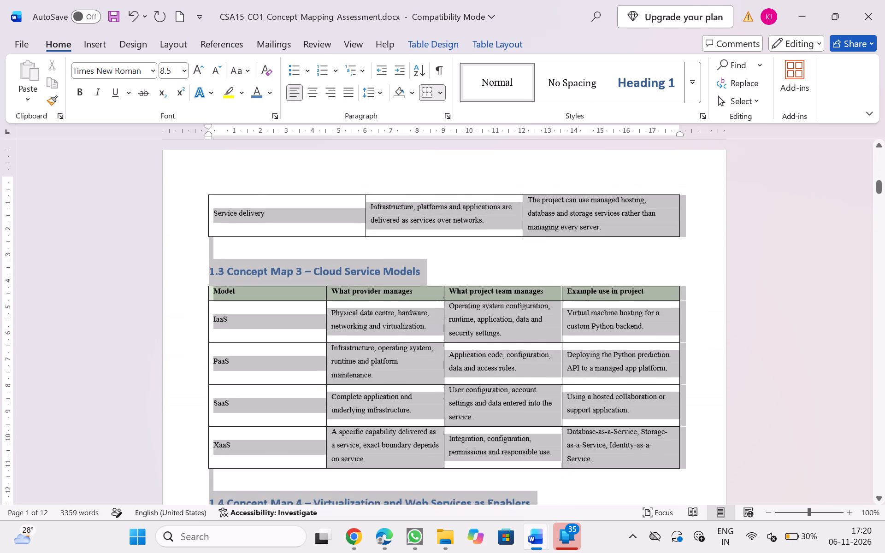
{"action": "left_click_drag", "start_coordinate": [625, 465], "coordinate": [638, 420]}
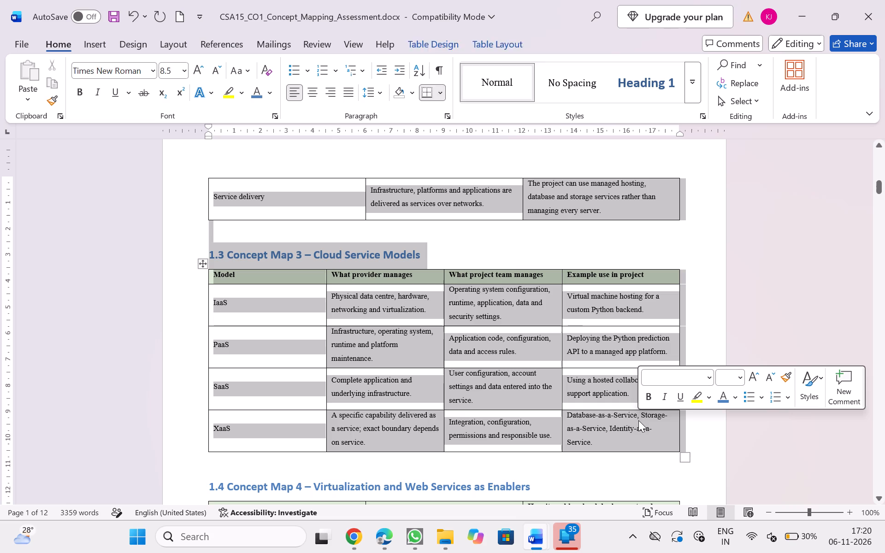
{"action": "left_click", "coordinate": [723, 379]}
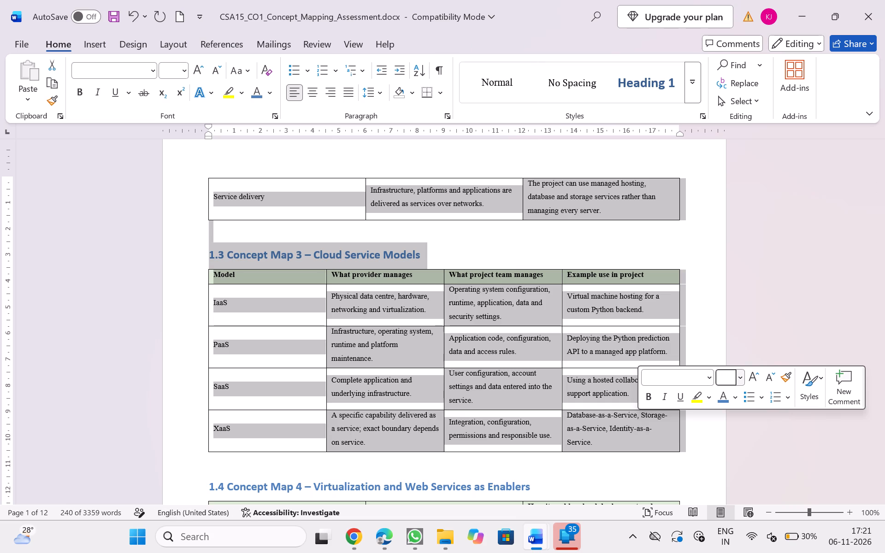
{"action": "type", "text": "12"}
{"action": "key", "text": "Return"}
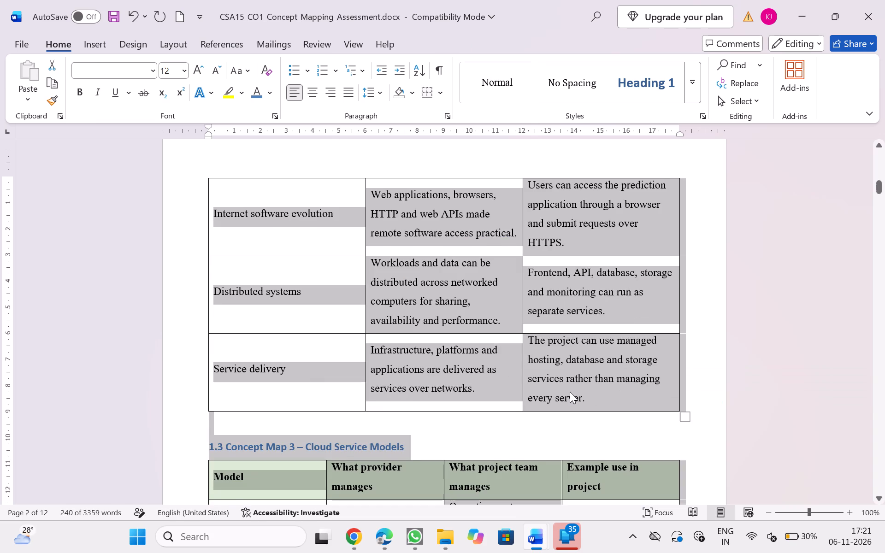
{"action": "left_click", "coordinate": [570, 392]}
Set the font size of the entire document's text to 12.
{"action": "scroll", "coordinate": [570, 392], "scroll_direction": "down", "scroll_amount": 5}
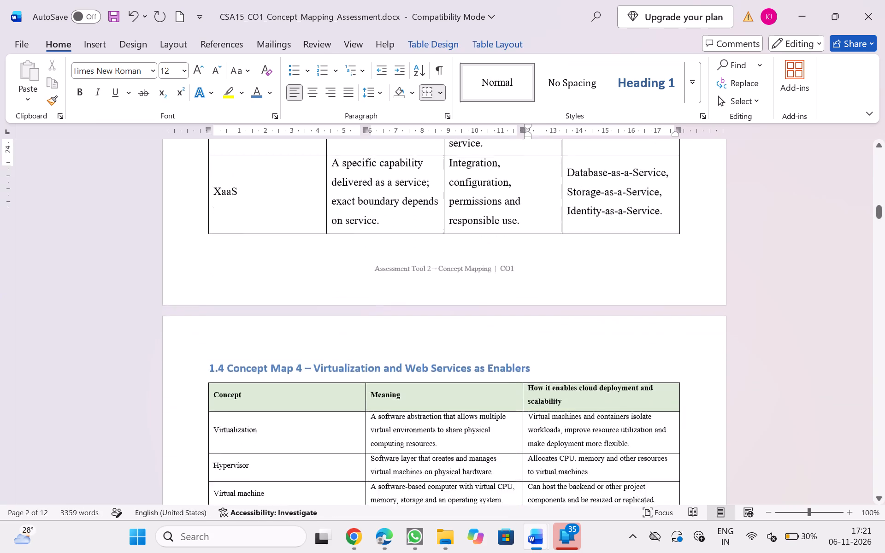
{"action": "scroll", "coordinate": [570, 392], "scroll_direction": "down", "scroll_amount": 2}
{"action": "left_click", "coordinate": [450, 344]}
{"action": "key", "text": "ctrl+a"}
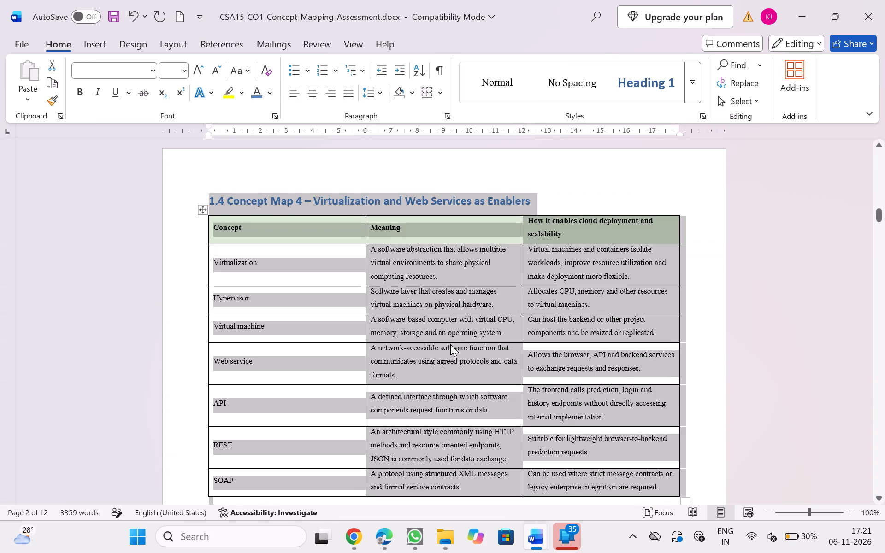
{"action": "left_click", "coordinate": [172, 72]}
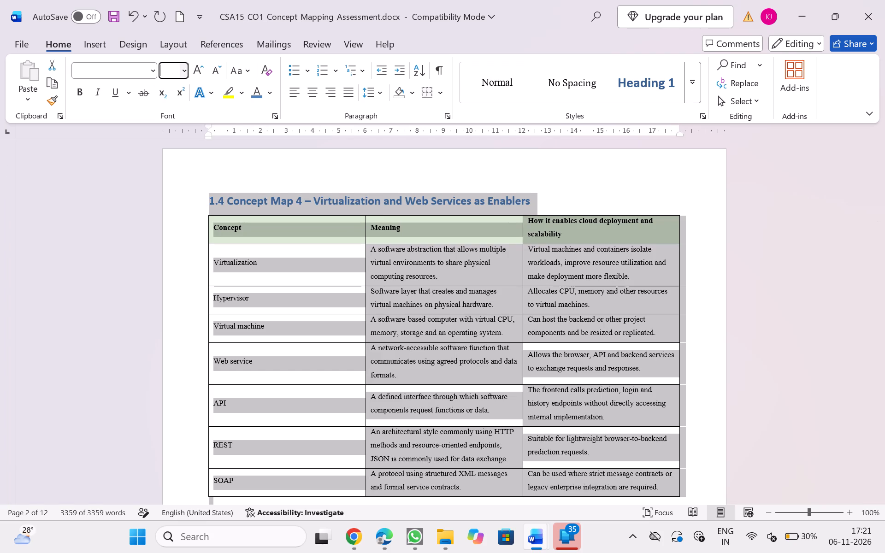
{"action": "type", "text": "12"}
{"action": "key", "text": "Return"}
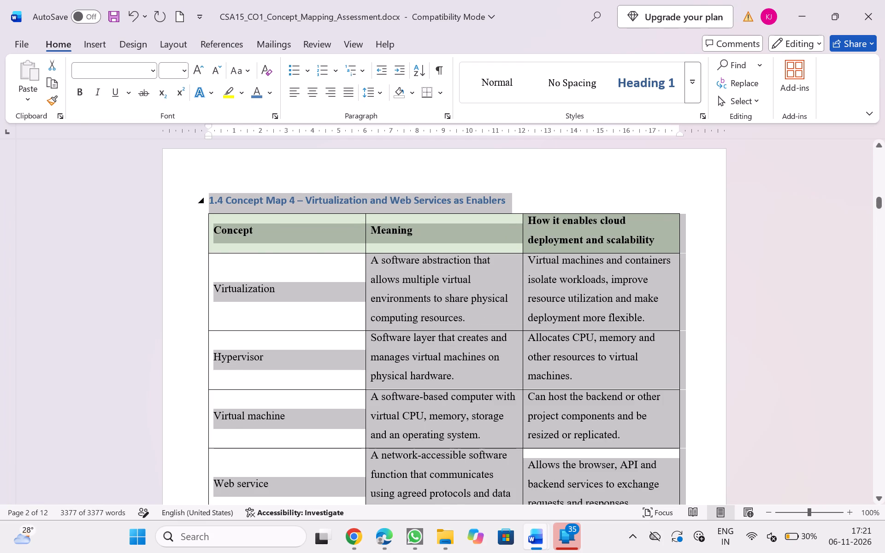
{"action": "left_click", "coordinate": [211, 301]}
Set the heading "2. Task 2A – Service Model Responsibility Matrix" to font size 14.
{"action": "scroll", "coordinate": [310, 348], "scroll_direction": "down", "scroll_amount": 3}
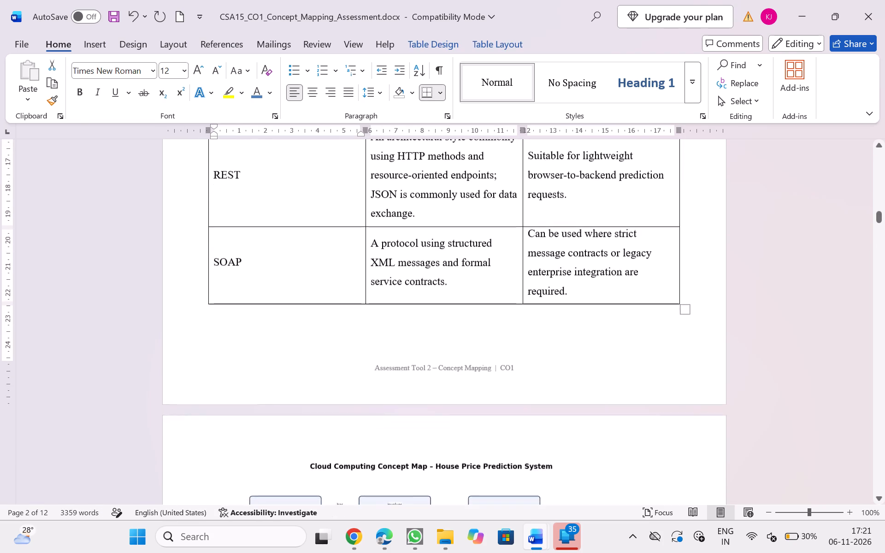
{"action": "scroll", "coordinate": [310, 348], "scroll_direction": "down", "scroll_amount": 2}
{"action": "left_click", "coordinate": [347, 333]}
{"action": "scroll", "coordinate": [347, 333], "scroll_direction": "down", "scroll_amount": 1}
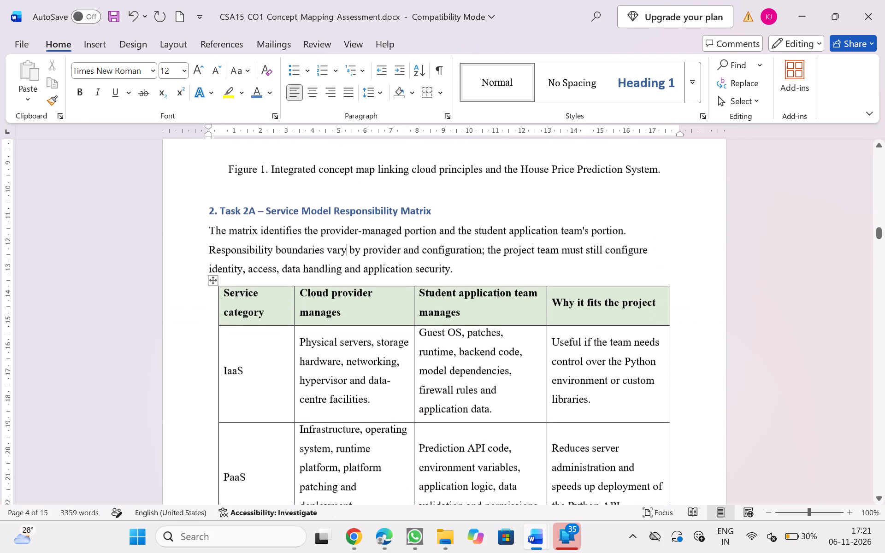
{"action": "left_click_drag", "start_coordinate": [440, 209], "coordinate": [186, 209]}
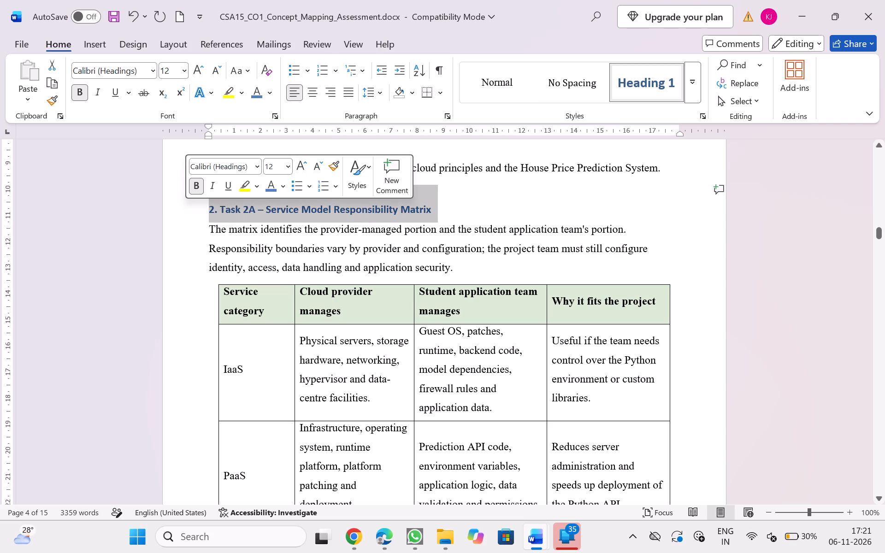
{"action": "left_click", "coordinate": [269, 169]}
{"action": "type", "text": "14"}
{"action": "key", "text": "Return"}
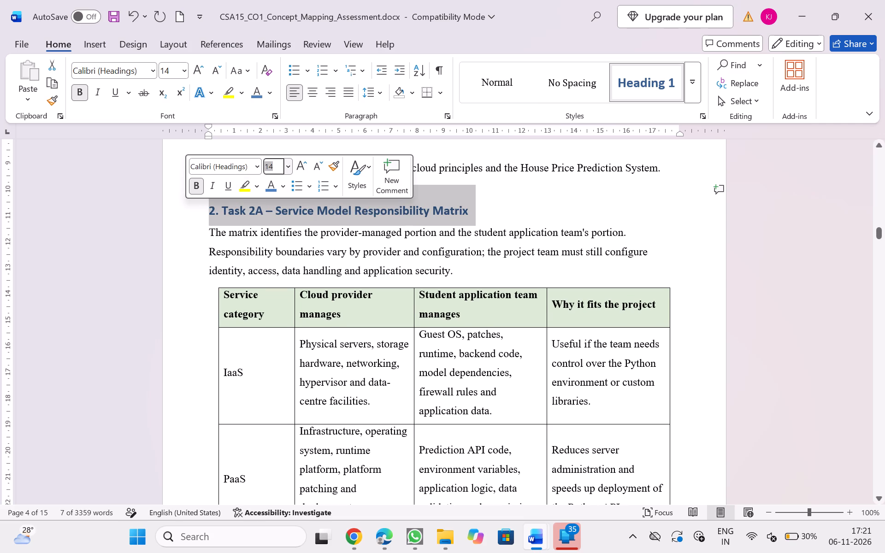
Set the font of the entire document's text to Times New Roman.
{"action": "left_click", "coordinate": [338, 268]}
{"action": "key", "text": "ctrl+a"}
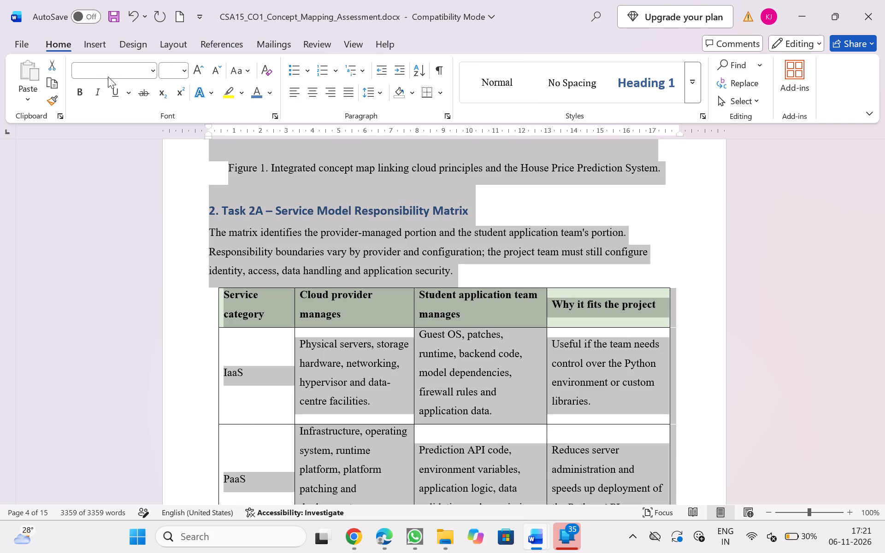
{"action": "left_click", "coordinate": [107, 75]}
{"action": "type", "text": "TI"}
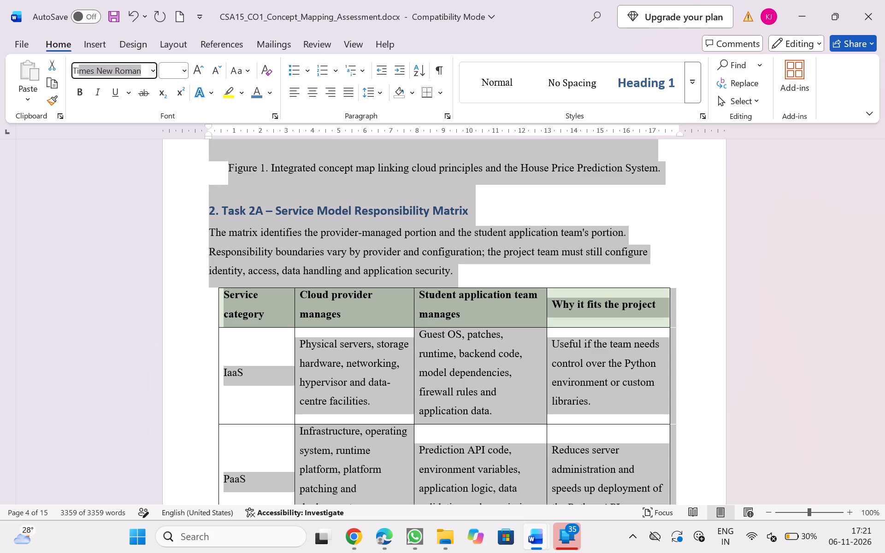
{"action": "key", "text": "Return"}
{"action": "left_click", "coordinate": [239, 258]}
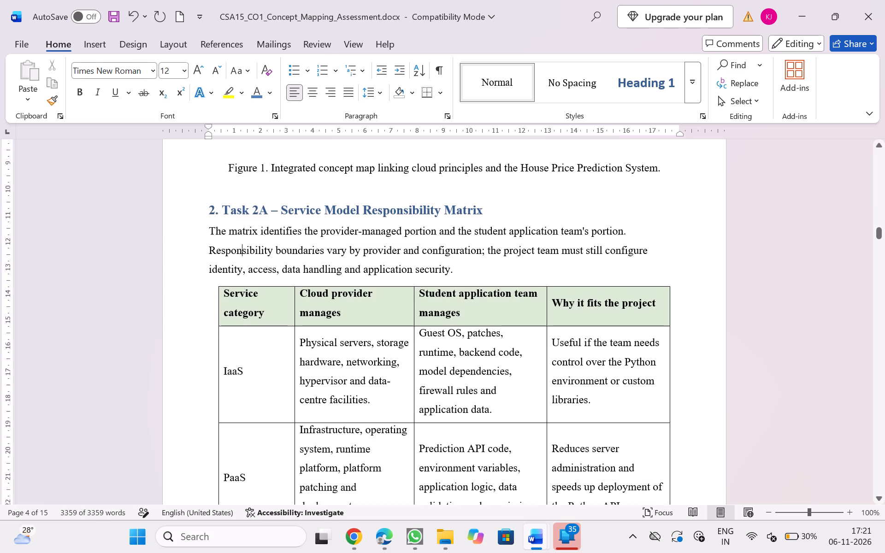
Set the heading "3. Task 2B – Cloud Service Decision Matrix" to font size 14.
{"action": "scroll", "coordinate": [239, 258], "scroll_direction": "down", "scroll_amount": 6}
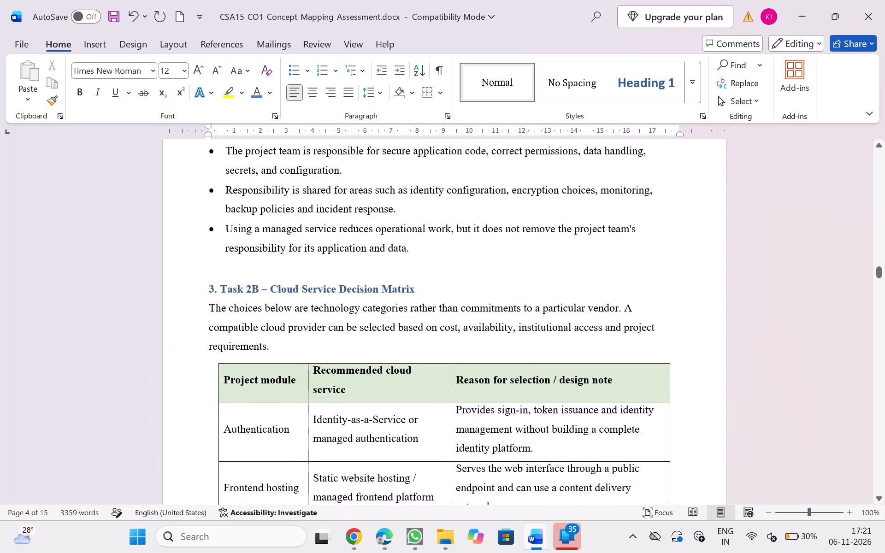
{"action": "scroll", "coordinate": [239, 258], "scroll_direction": "up", "scroll_amount": 1}
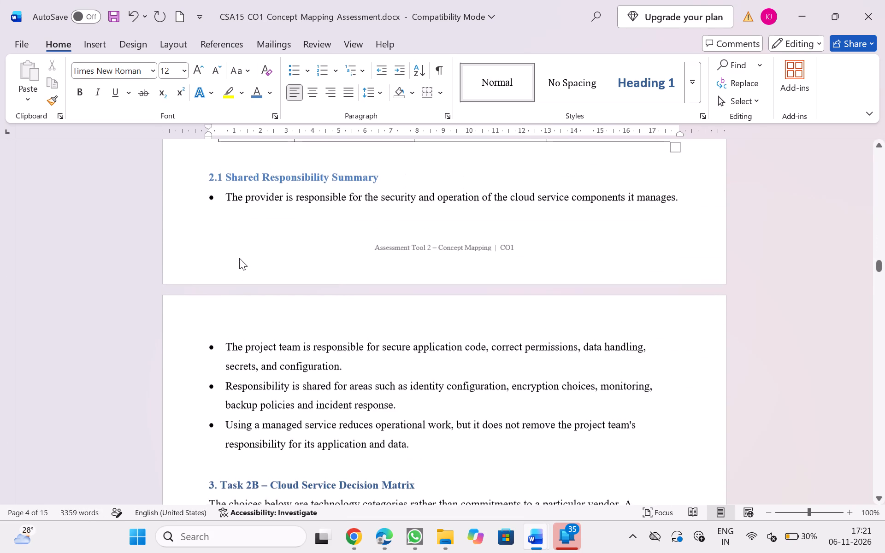
{"action": "scroll", "coordinate": [239, 258], "scroll_direction": "up", "scroll_amount": 1}
{"action": "scroll", "coordinate": [393, 179], "scroll_direction": "down", "scroll_amount": 1}
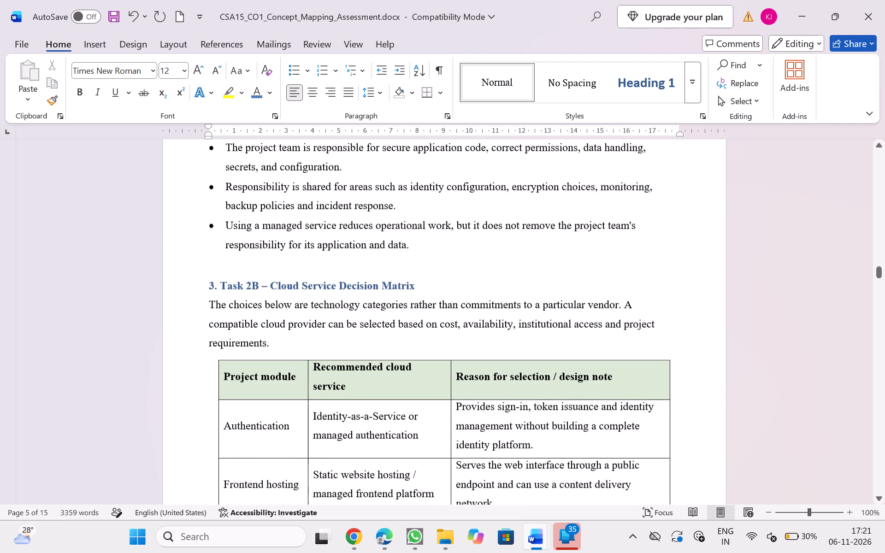
{"action": "left_click_drag", "start_coordinate": [431, 285], "coordinate": [253, 282]}
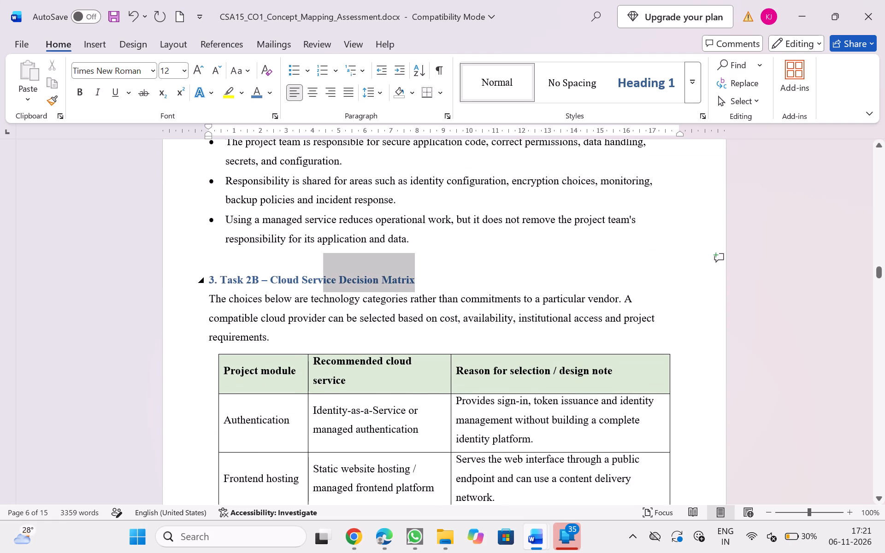
{"action": "left_click_drag", "start_coordinate": [253, 282], "coordinate": [195, 290]}
{"action": "left_click", "coordinate": [286, 246]}
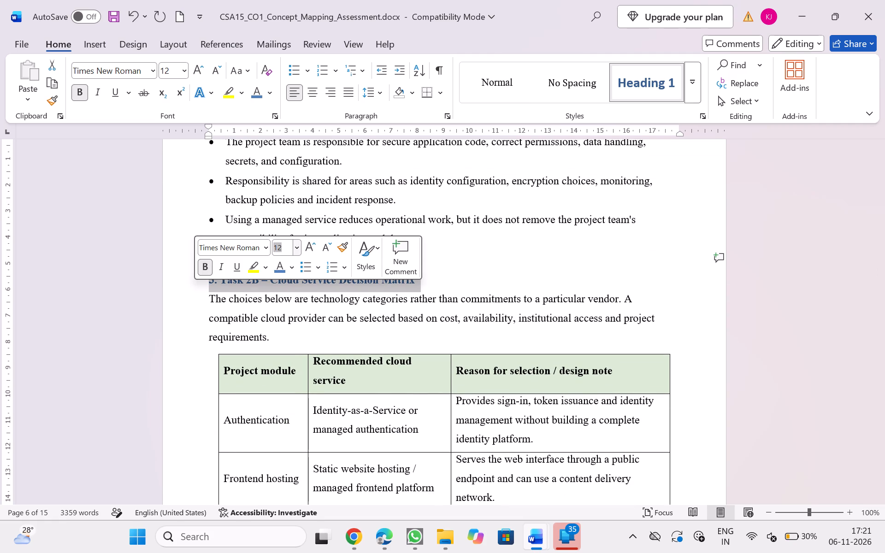
{"action": "type", "text": "14"}
{"action": "key", "text": "Return"}
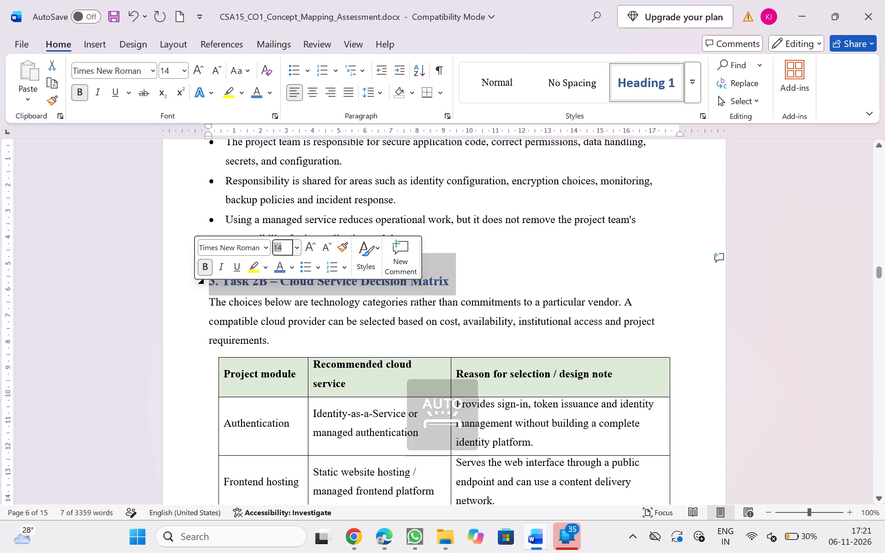
Insert blank space after item 8 of the API Request Flow list to move "4.2 API Design Examples" and its table onto the following page.
{"action": "scroll", "coordinate": [301, 330], "scroll_direction": "down", "scroll_amount": 5}
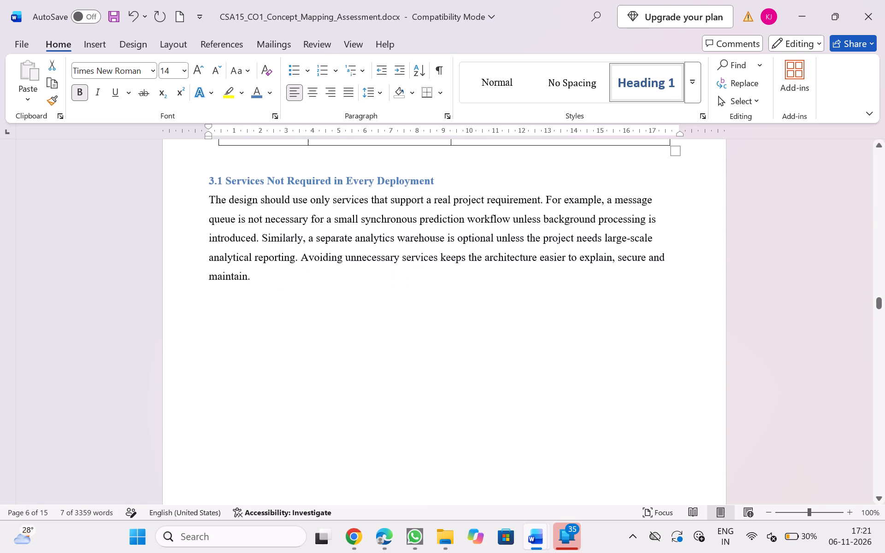
{"action": "left_click", "coordinate": [301, 330]}
{"action": "scroll", "coordinate": [301, 330], "scroll_direction": "down", "scroll_amount": 3}
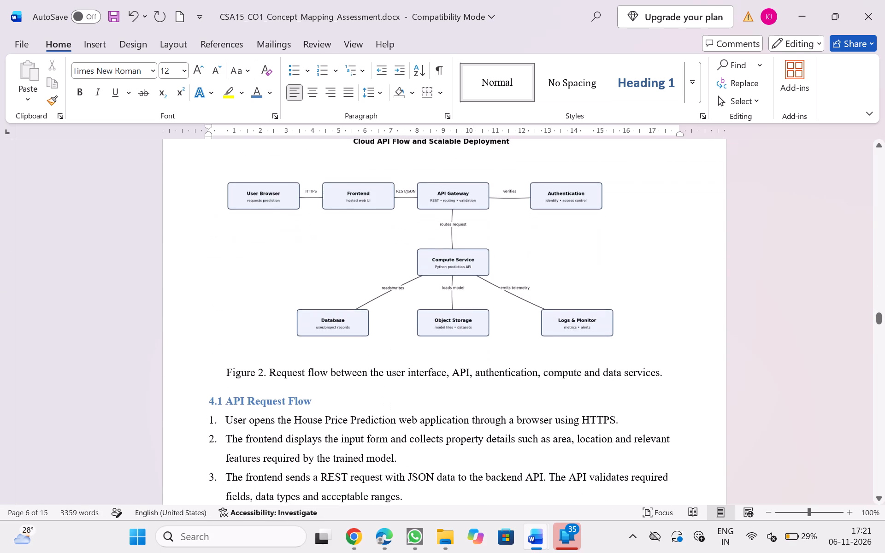
{"action": "scroll", "coordinate": [325, 274], "scroll_direction": "down", "scroll_amount": 3}
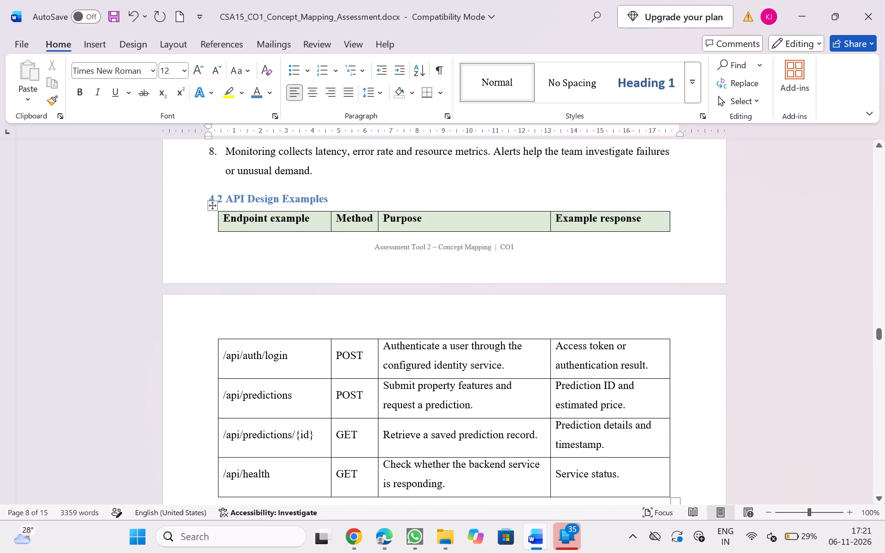
{"action": "left_click", "coordinate": [327, 174]}
{"action": "key", "text": "Return"}
{"action": "key", "text": "Return"}
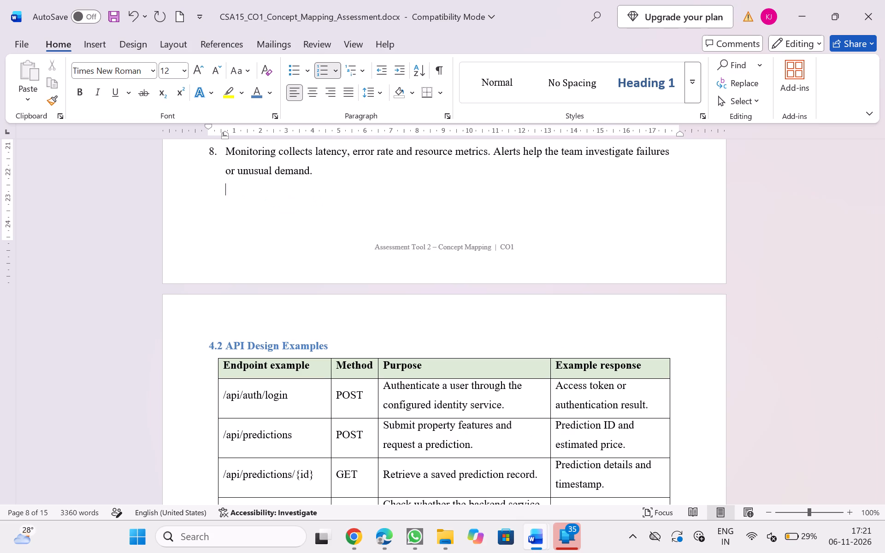
Review the page layout and formatting from "4.2 API Design Examples" through "7.1 Evidence Checklist".
{"action": "scroll", "coordinate": [353, 239], "scroll_direction": "down", "scroll_amount": 2}
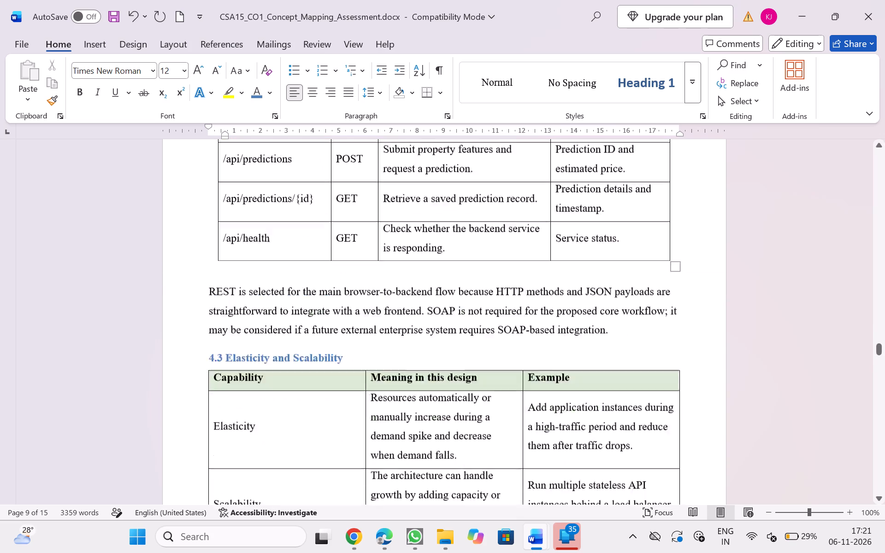
{"action": "scroll", "coordinate": [353, 232], "scroll_direction": "down", "scroll_amount": 2}
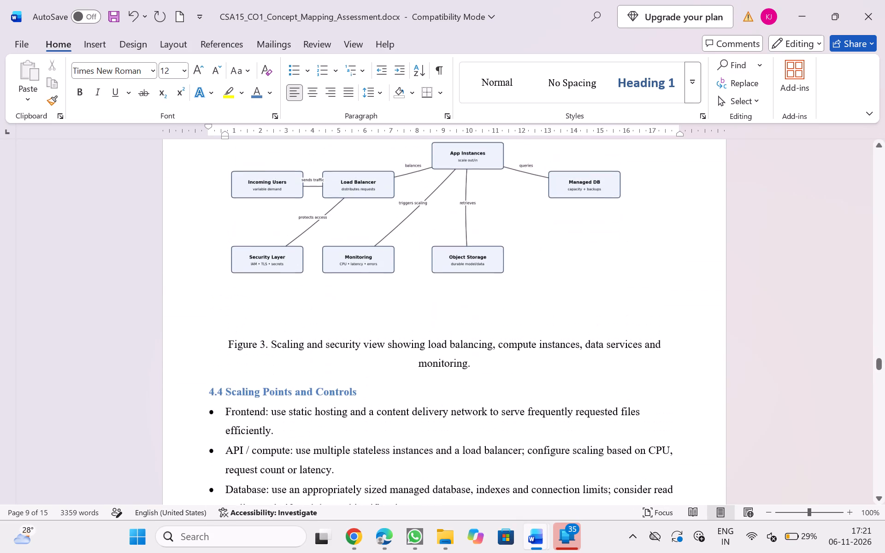
{"action": "left_click", "coordinate": [353, 232]}
{"action": "scroll", "coordinate": [353, 232], "scroll_direction": "down", "scroll_amount": 1}
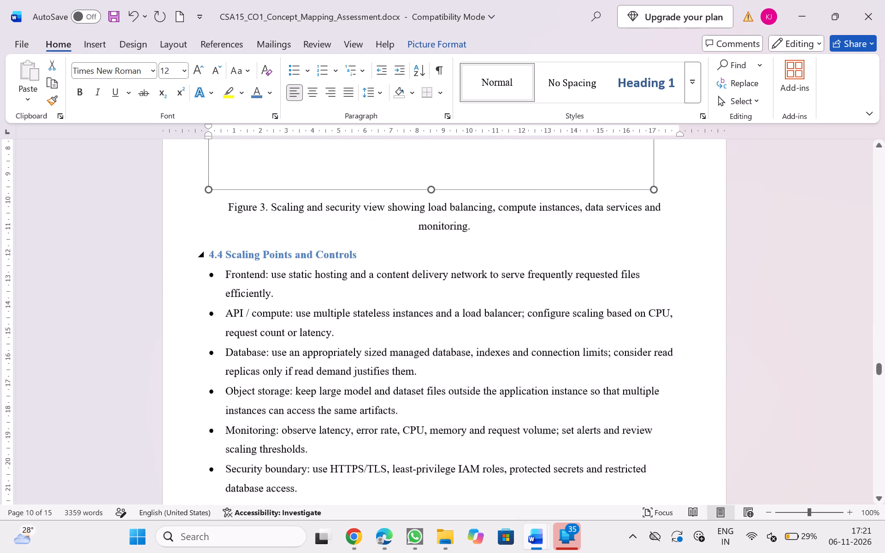
{"action": "scroll", "coordinate": [353, 232], "scroll_direction": "down", "scroll_amount": 6}
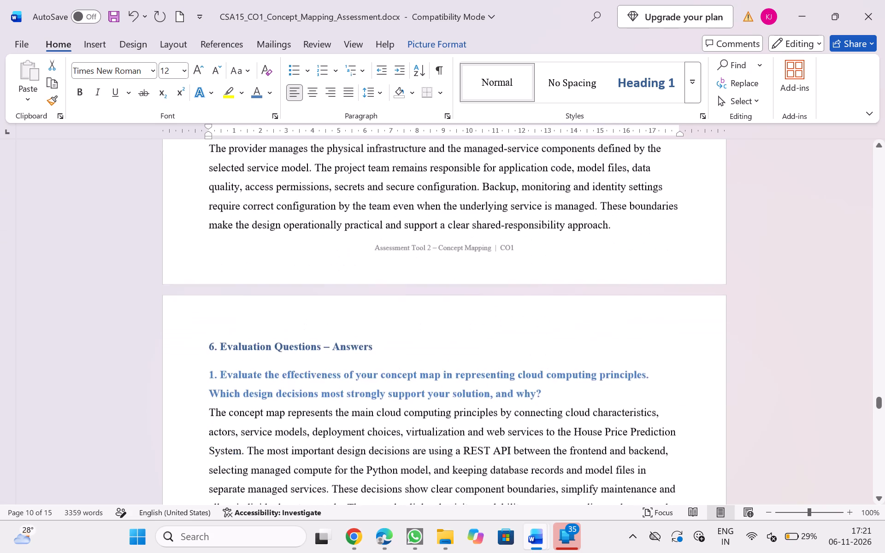
{"action": "scroll", "coordinate": [353, 232], "scroll_direction": "down", "scroll_amount": 4}
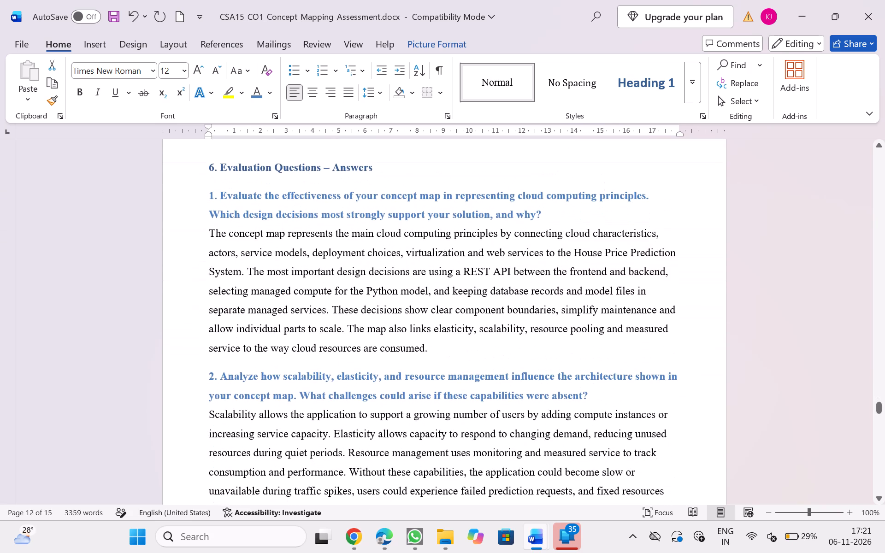
{"action": "scroll", "coordinate": [353, 232], "scroll_direction": "down", "scroll_amount": 1}
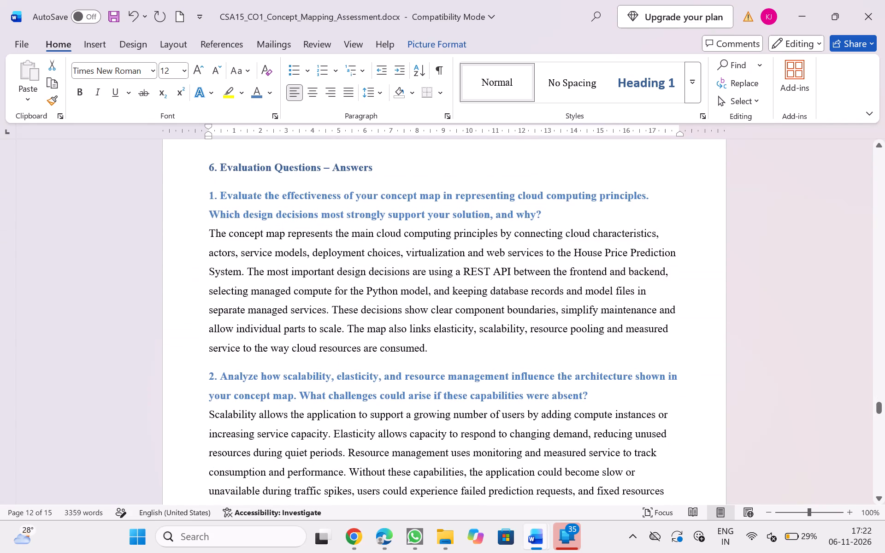
{"action": "scroll", "coordinate": [353, 232], "scroll_direction": "down", "scroll_amount": 6}
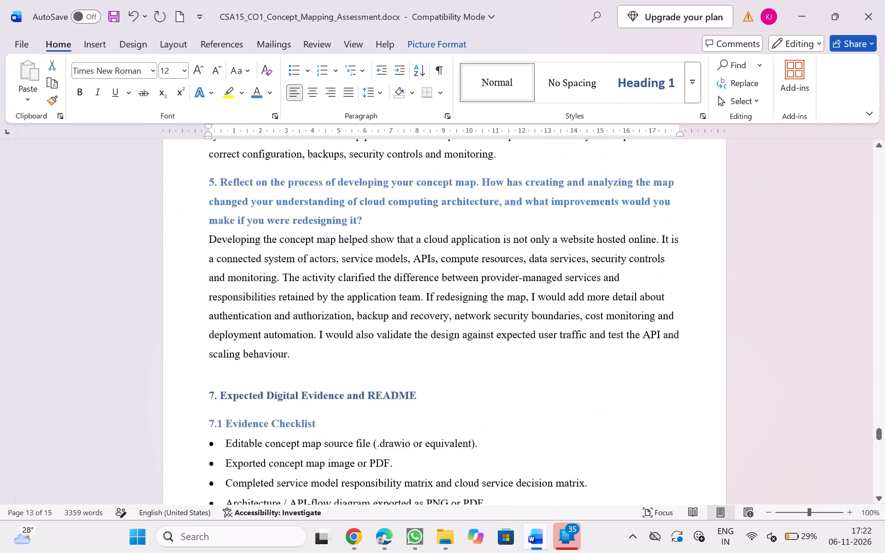
{"action": "scroll", "coordinate": [353, 232], "scroll_direction": "down", "scroll_amount": 1}
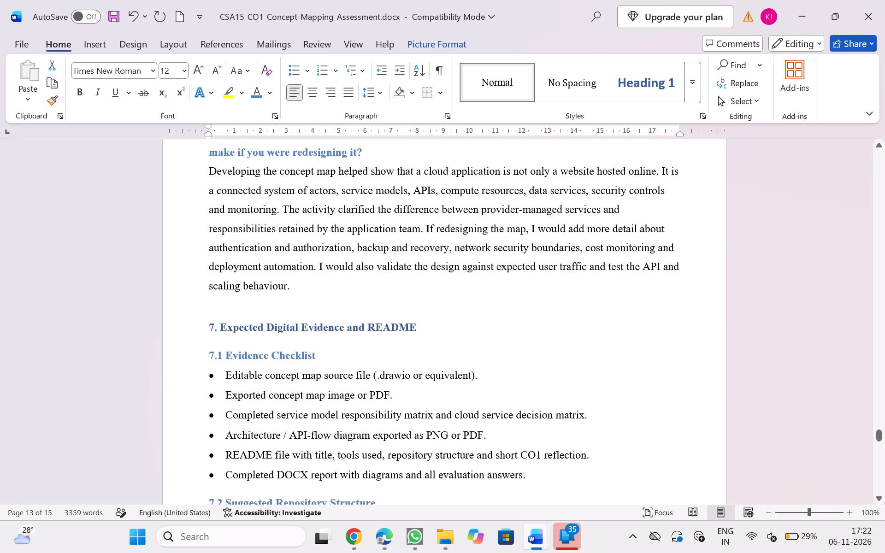
Re-examine the layout of "5. Task 4 – Technical Justification" and "6. Evaluation Questions – Answers", including the page breaks around them.
{"action": "scroll", "coordinate": [353, 232], "scroll_direction": "up", "scroll_amount": 5}
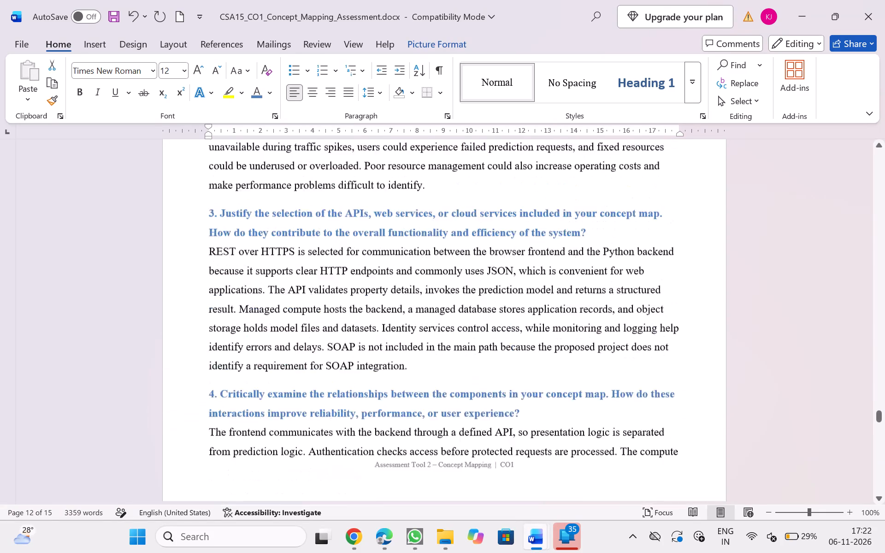
{"action": "scroll", "coordinate": [353, 232], "scroll_direction": "up", "scroll_amount": 4}
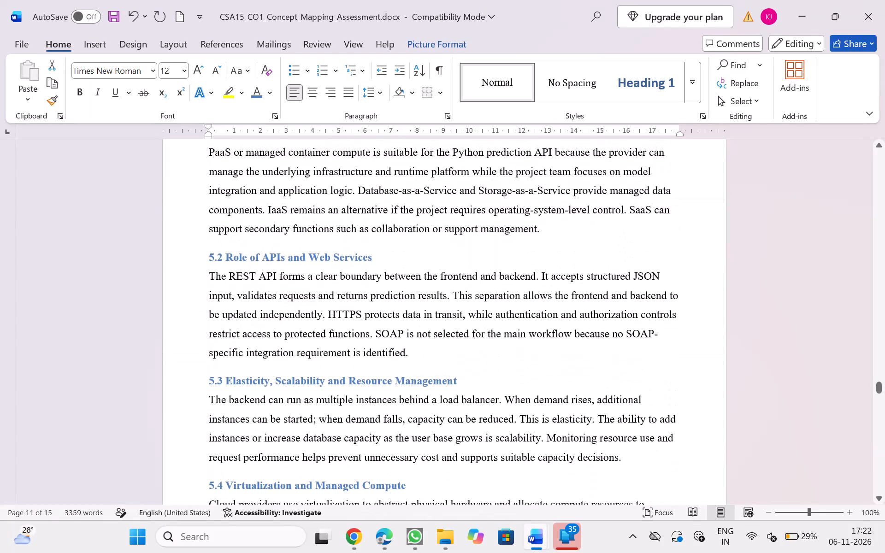
{"action": "scroll", "coordinate": [353, 232], "scroll_direction": "up", "scroll_amount": 2}
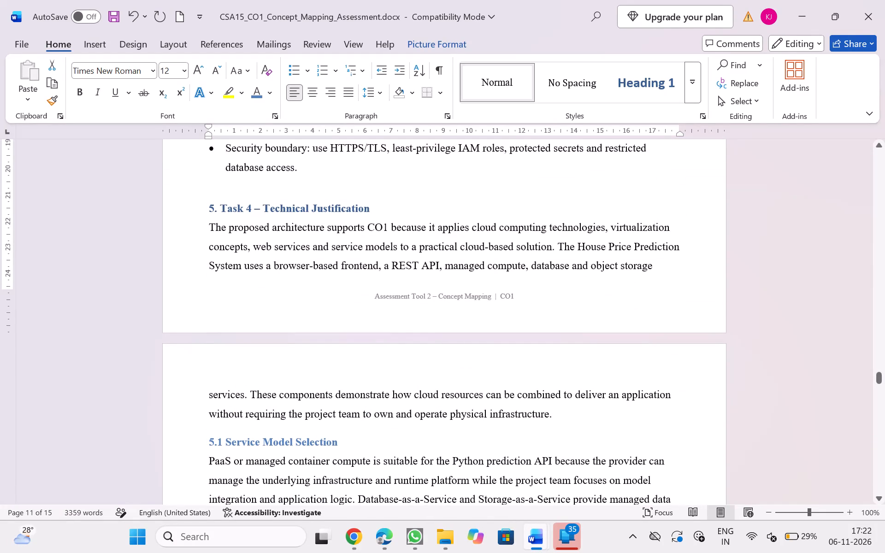
{"action": "scroll", "coordinate": [353, 232], "scroll_direction": "down", "scroll_amount": 3}
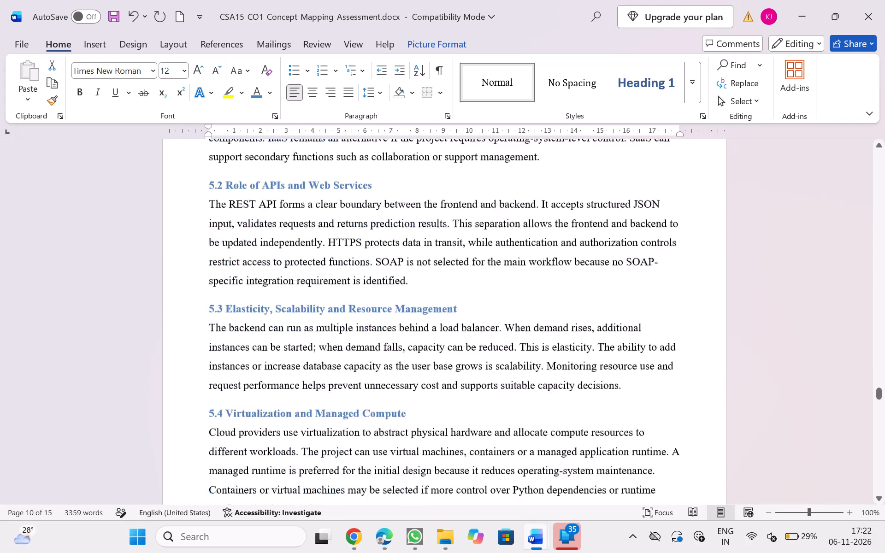
{"action": "scroll", "coordinate": [353, 232], "scroll_direction": "down", "scroll_amount": 2}
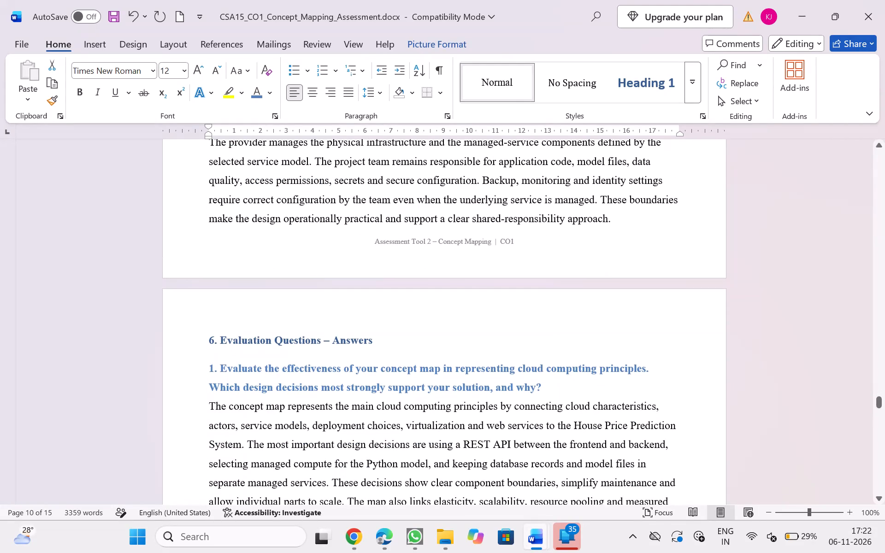
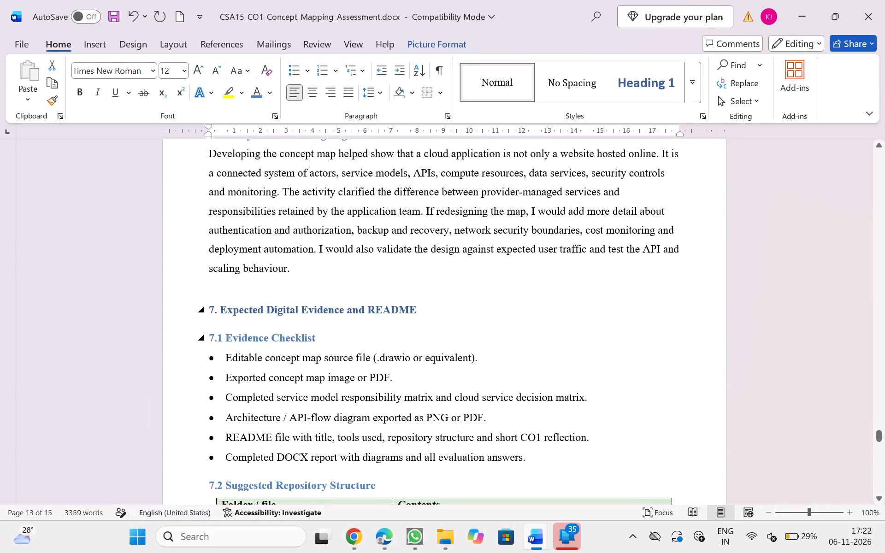
Delete everything after the question 5 reflection answer, from "7. Expected Digital Evidence and README" through the "Reference to Assessment Brief" text.
{"action": "left_click_drag", "start_coordinate": [227, 323], "coordinate": [495, 92]}
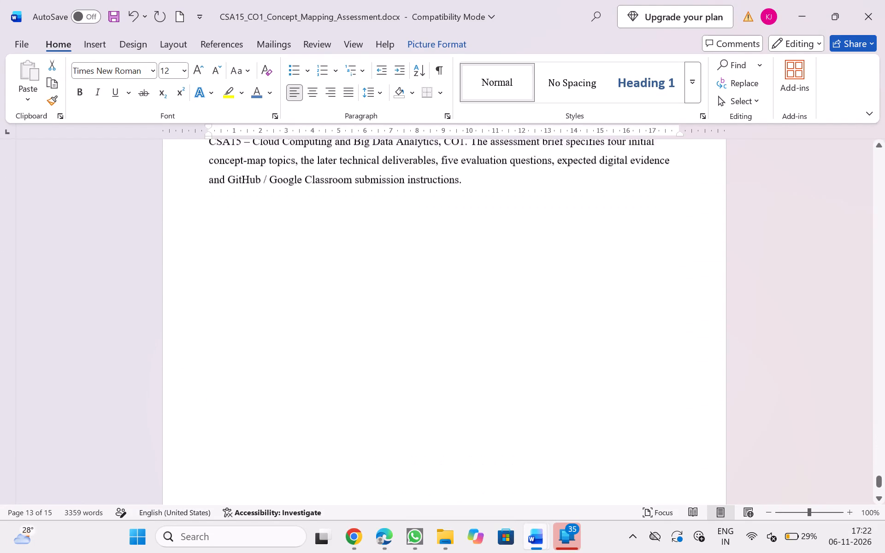
{"action": "left_click_drag", "start_coordinate": [495, 92], "coordinate": [472, 510]}
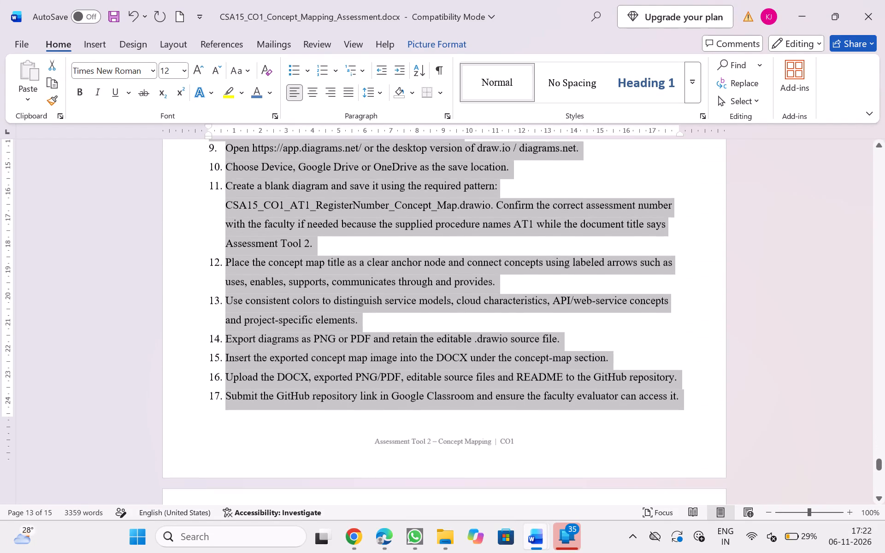
{"action": "left_click_drag", "start_coordinate": [472, 510], "coordinate": [518, 249]}
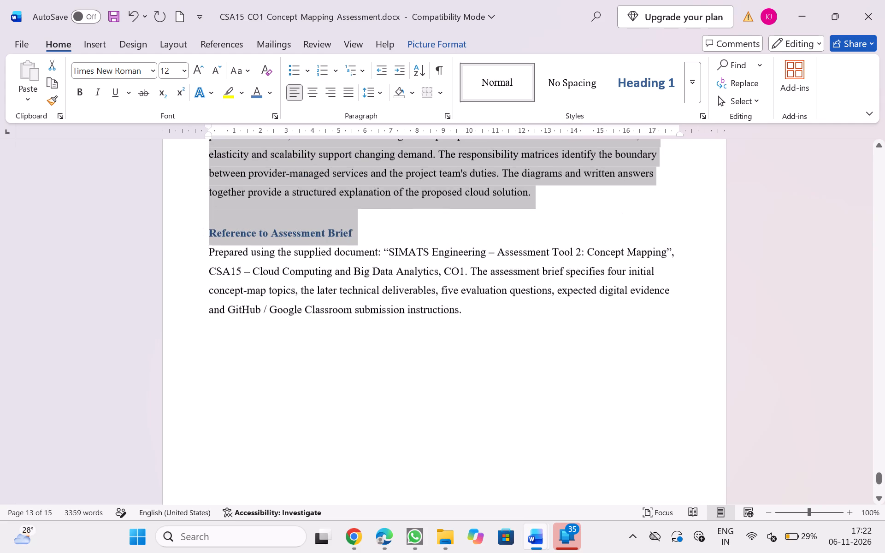
{"action": "left_click_drag", "start_coordinate": [518, 249], "coordinate": [500, 312]}
{"action": "key", "text": "BackSpace"}
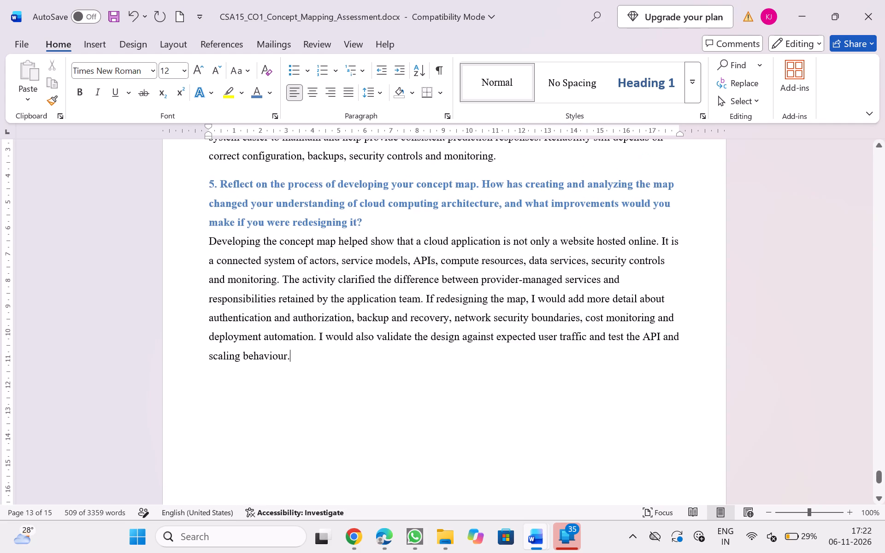
Review the reformatted document's layout from the evaluation answers at the end back to the "1. Concept Maps" heading.
{"action": "scroll", "coordinate": [395, 386], "scroll_direction": "up", "scroll_amount": 5}
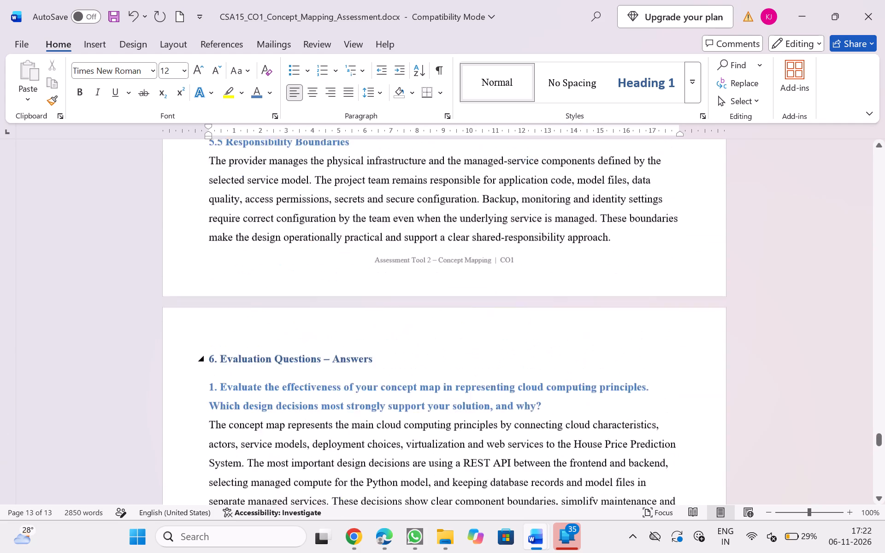
{"action": "scroll", "coordinate": [395, 386], "scroll_direction": "up", "scroll_amount": 8}
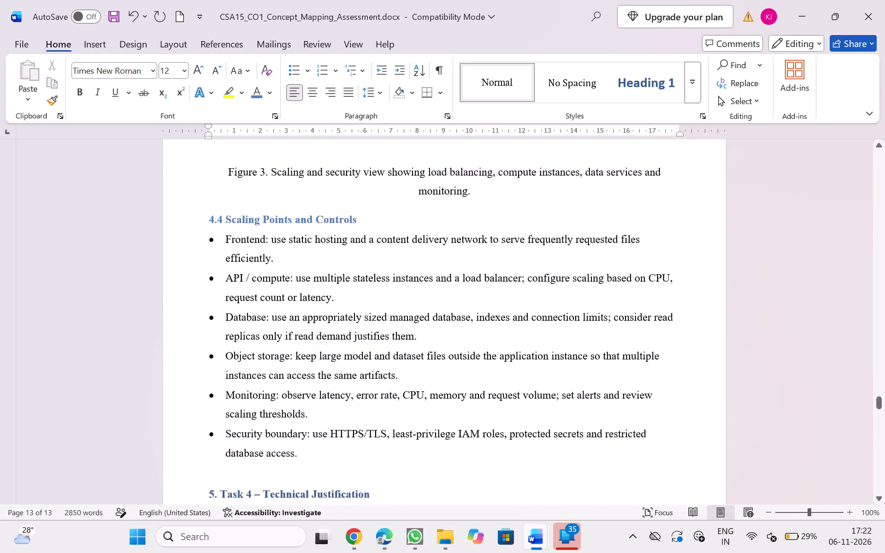
{"action": "scroll", "coordinate": [395, 386], "scroll_direction": "up", "scroll_amount": 15}
{"action": "scroll", "coordinate": [395, 386], "scroll_direction": "up", "scroll_amount": 8}
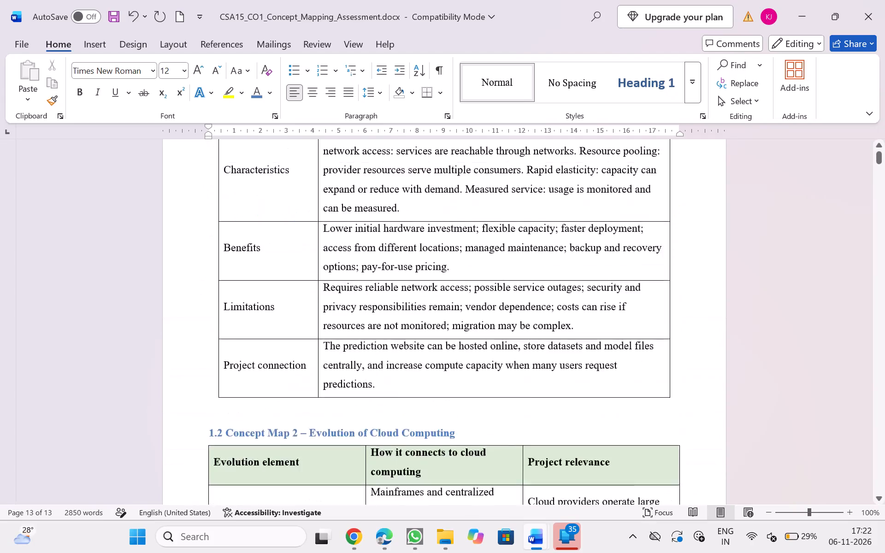
{"action": "scroll", "coordinate": [395, 386], "scroll_direction": "up", "scroll_amount": 6}
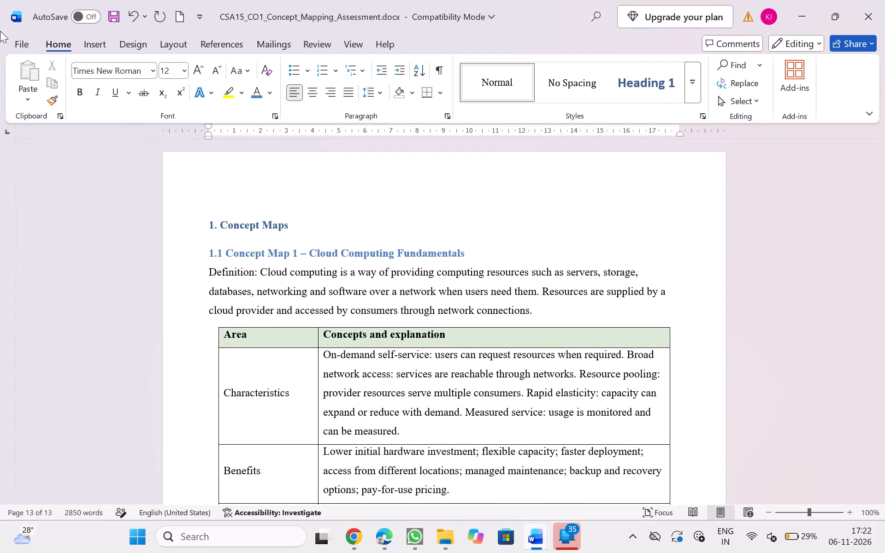
Start saving the Concept Mapping assessment with Save As, choosing the Downloads folder as the location.
{"action": "left_click", "coordinate": [21, 45]}
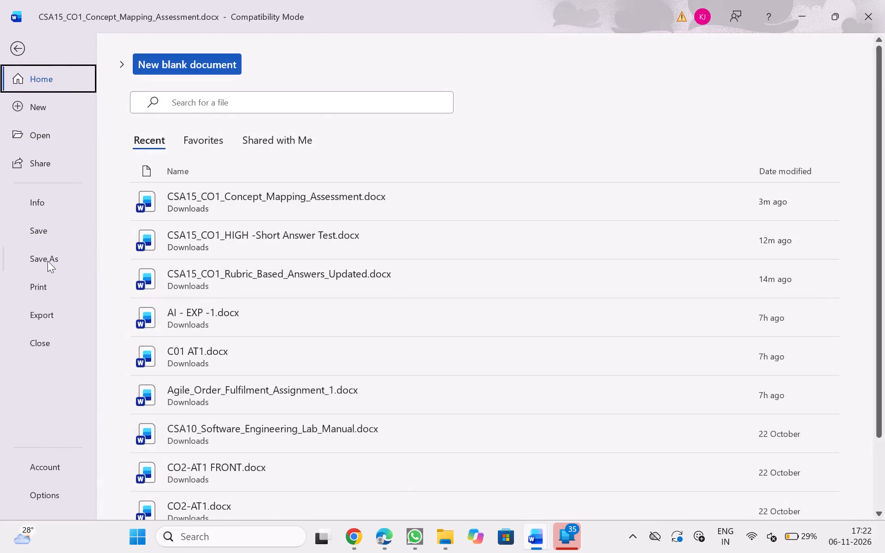
{"action": "left_click", "coordinate": [47, 259]}
{"action": "left_click", "coordinate": [480, 167]}
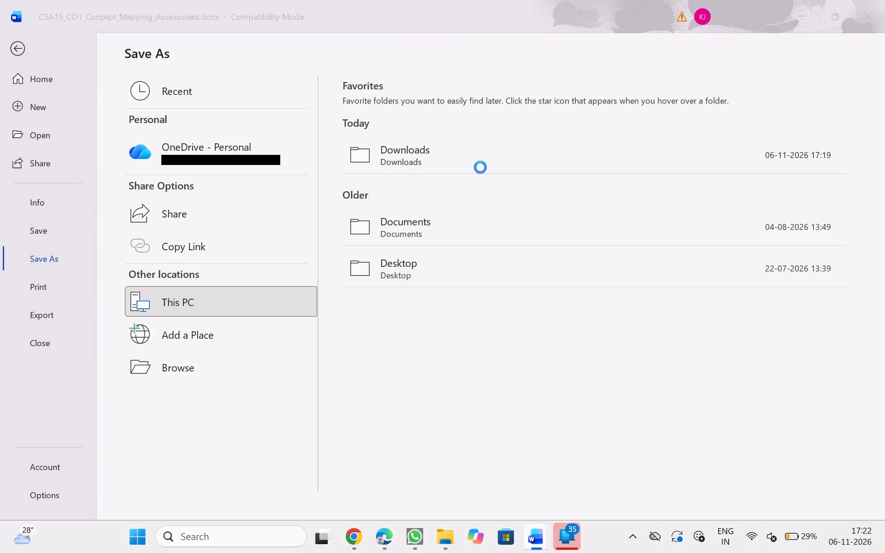
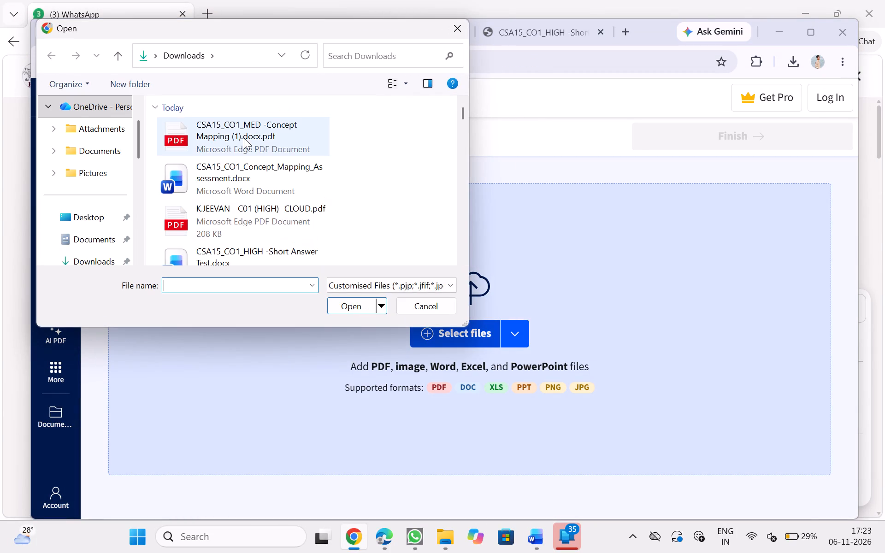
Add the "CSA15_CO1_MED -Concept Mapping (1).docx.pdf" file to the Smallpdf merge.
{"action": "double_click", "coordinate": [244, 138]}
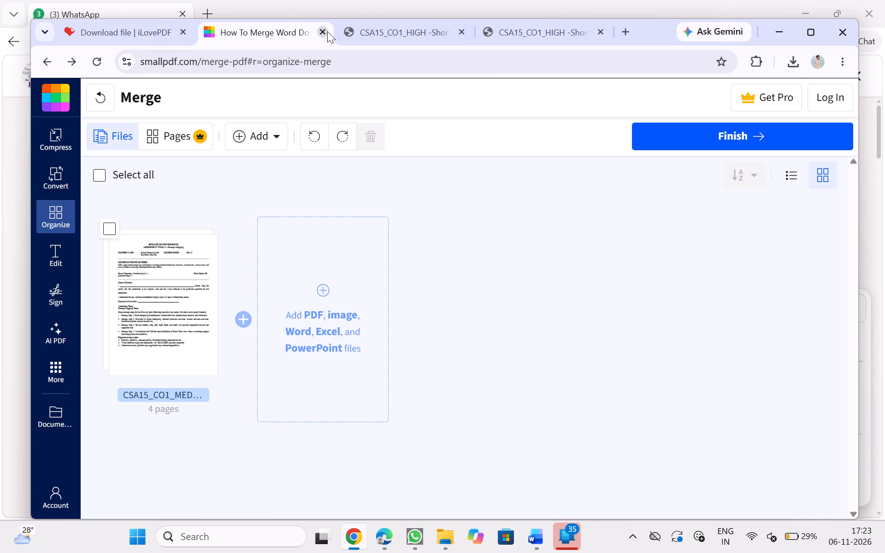
Convert "CSA15_CO1_MED -Concept Mapping (1).docx.pdf" to Word with iLovePDF without OCR, and open the downloaded document in Word.
{"action": "left_click", "coordinate": [139, 33]}
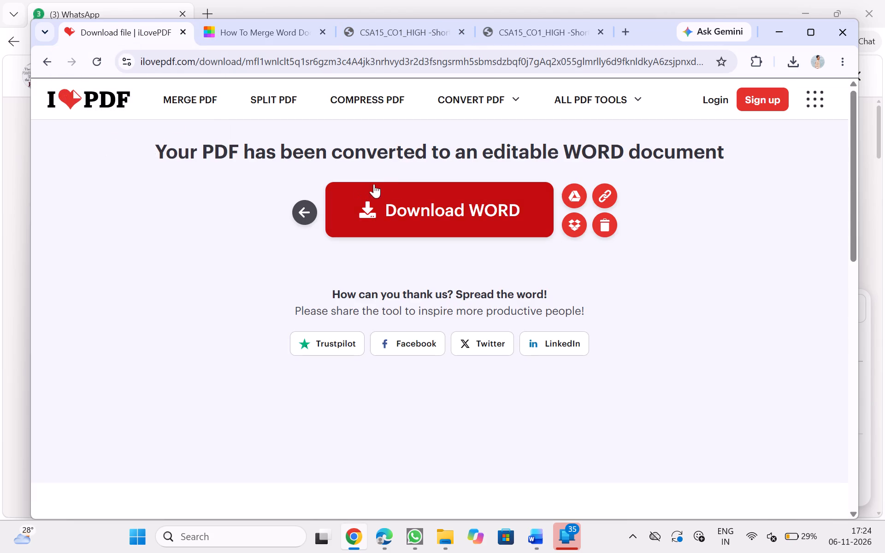
{"action": "scroll", "coordinate": [248, 173], "scroll_direction": "right", "scroll_amount": 10}
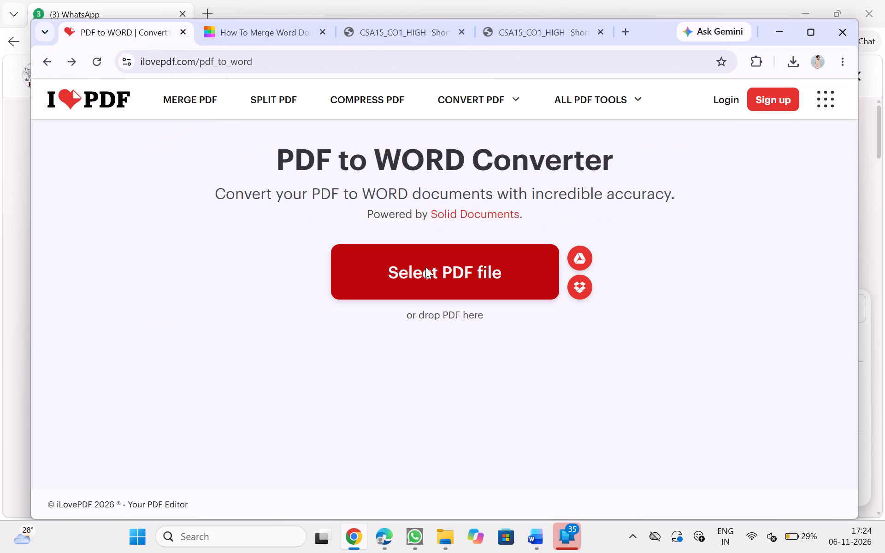
{"action": "left_click", "coordinate": [425, 267]}
{"action": "double_click", "coordinate": [241, 144]}
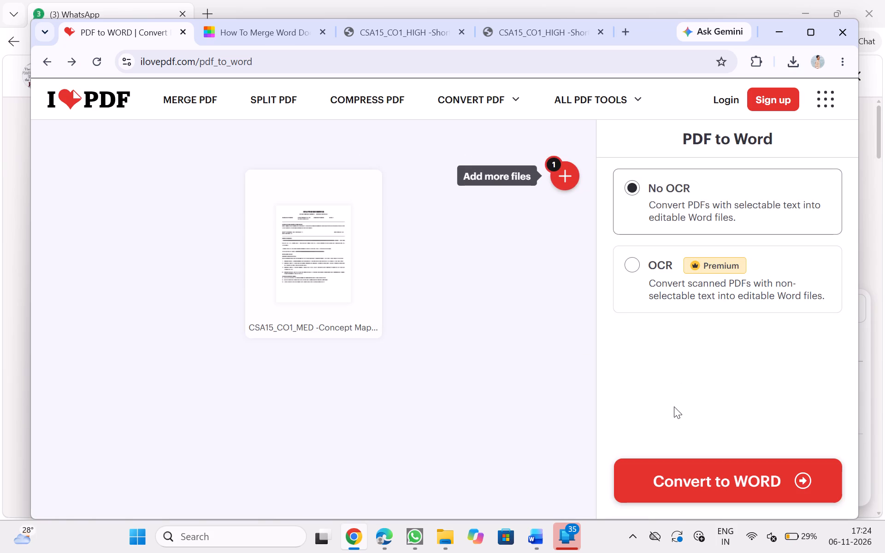
{"action": "left_click", "coordinate": [689, 465]}
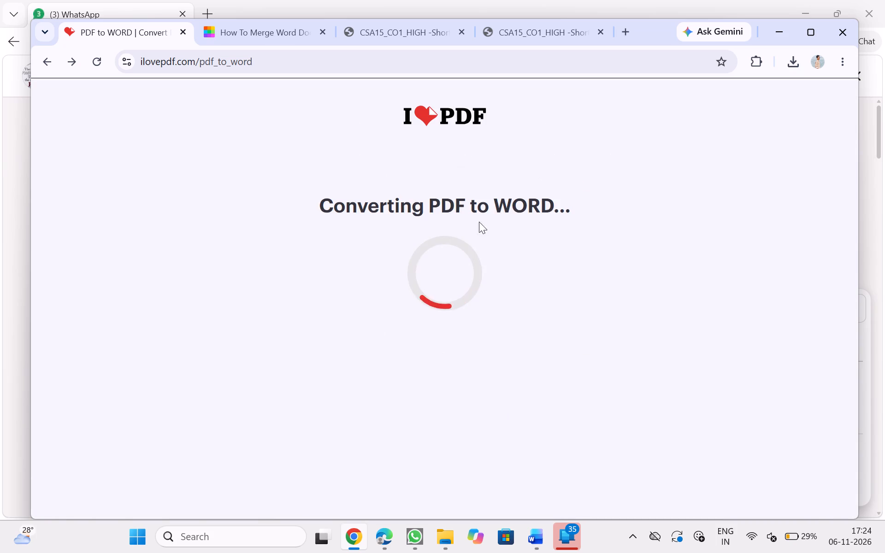
{"action": "left_click", "coordinate": [484, 202]}
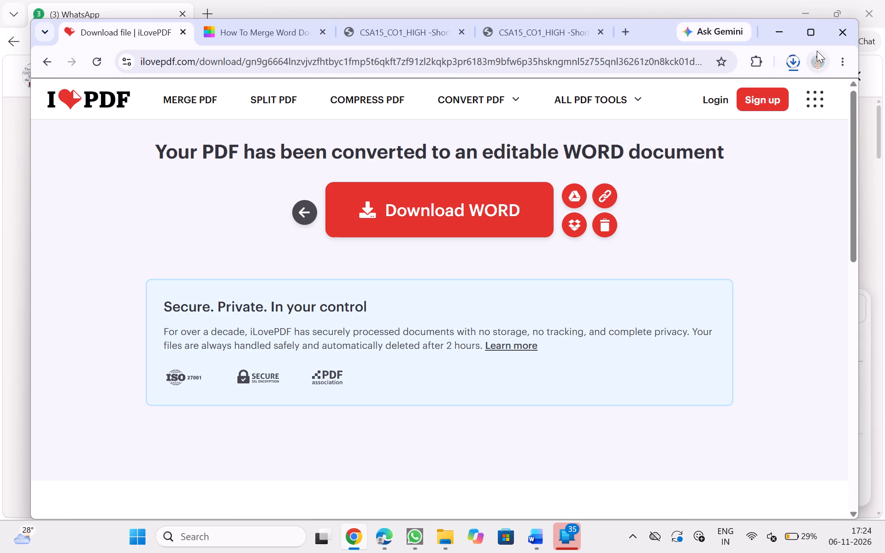
{"action": "double_click", "coordinate": [693, 112]}
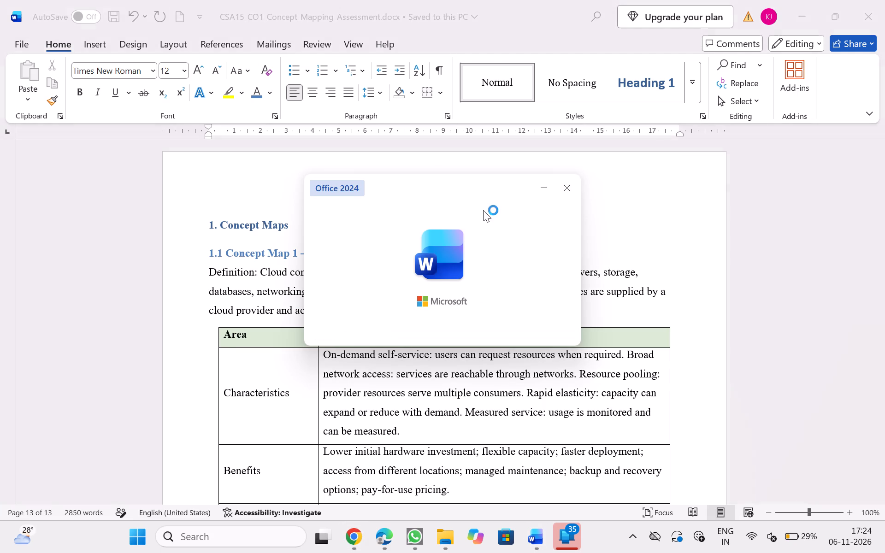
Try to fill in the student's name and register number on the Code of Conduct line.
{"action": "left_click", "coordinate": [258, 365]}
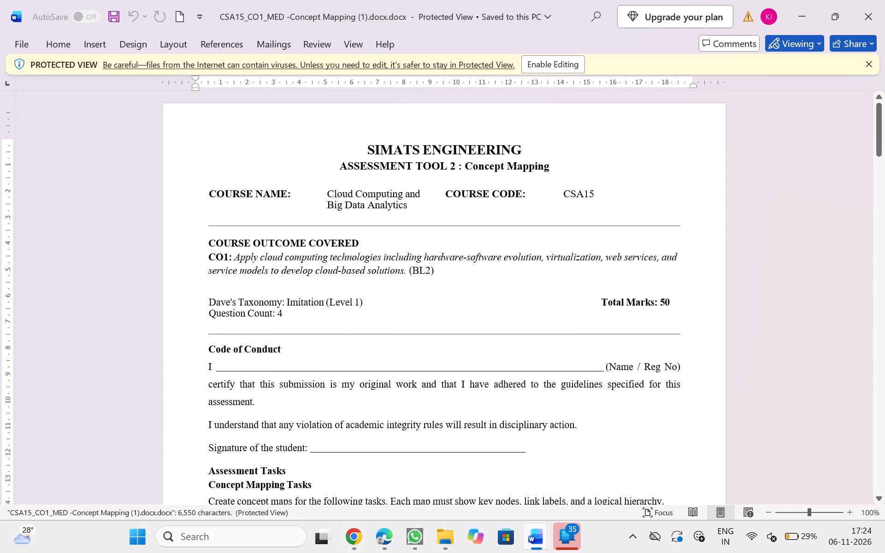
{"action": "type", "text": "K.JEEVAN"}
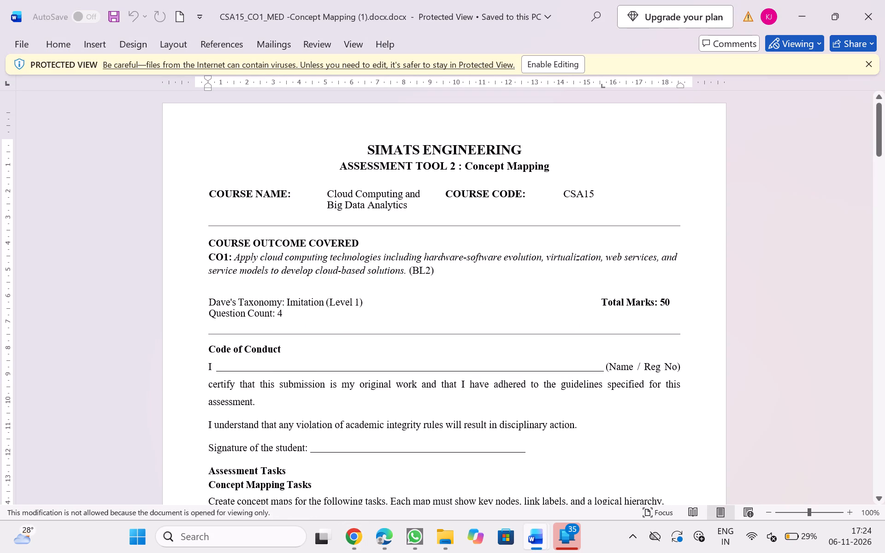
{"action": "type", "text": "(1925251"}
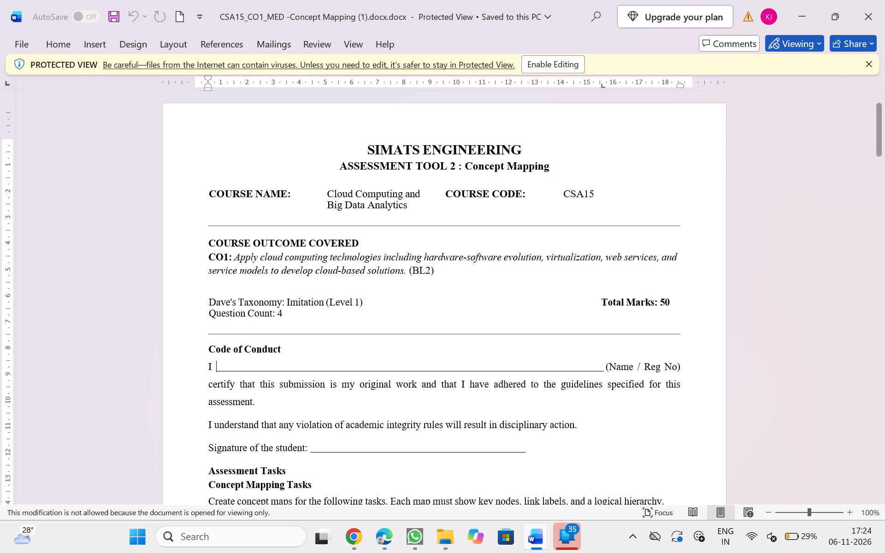
Enable editing for the converted Concept Mapping document.
{"action": "left_click", "coordinate": [547, 69]}
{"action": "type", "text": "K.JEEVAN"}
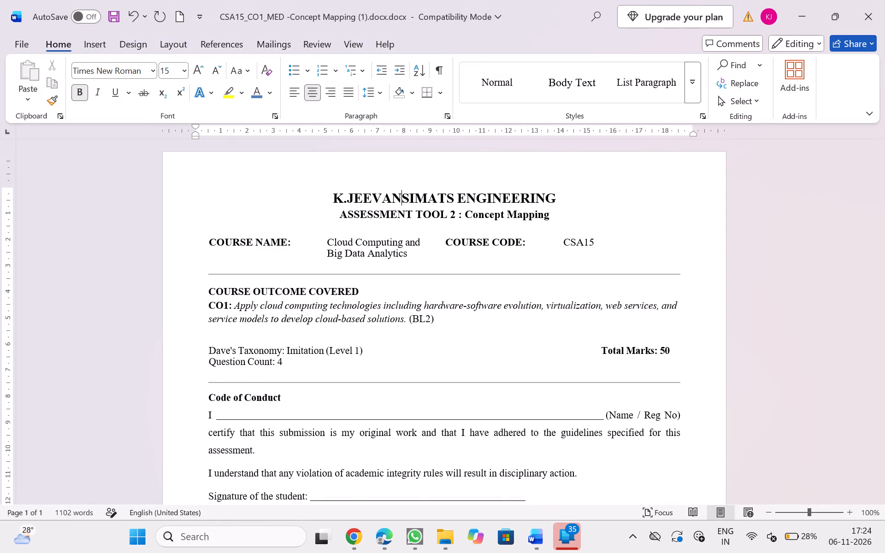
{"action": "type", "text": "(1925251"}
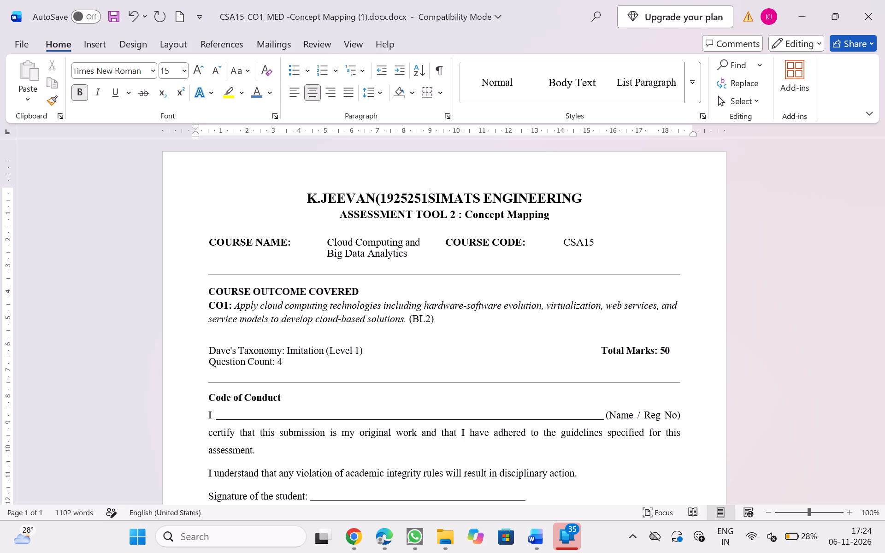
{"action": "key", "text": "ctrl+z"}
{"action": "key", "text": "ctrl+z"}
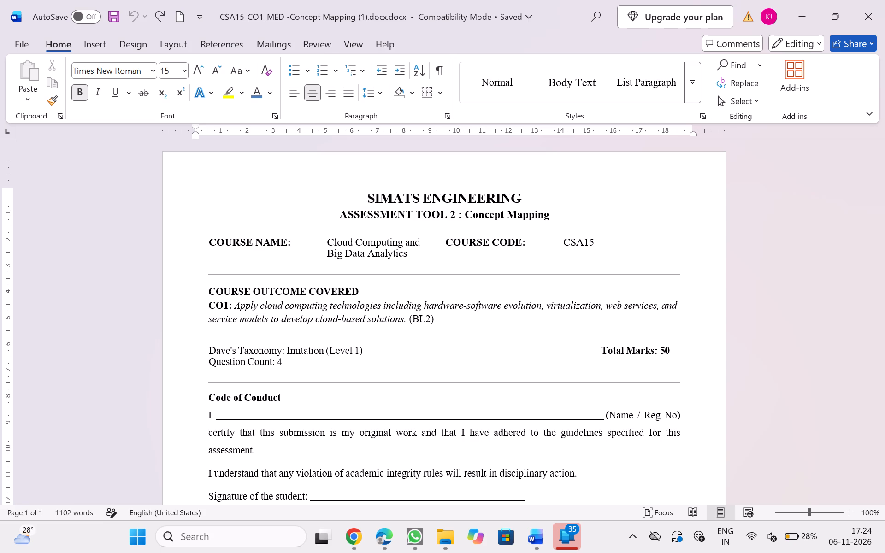
Fill in the student's name and register number on the Code of Conduct line and delete the leftover underline before "(Name / Reg No)".
{"action": "left_click", "coordinate": [231, 417]}
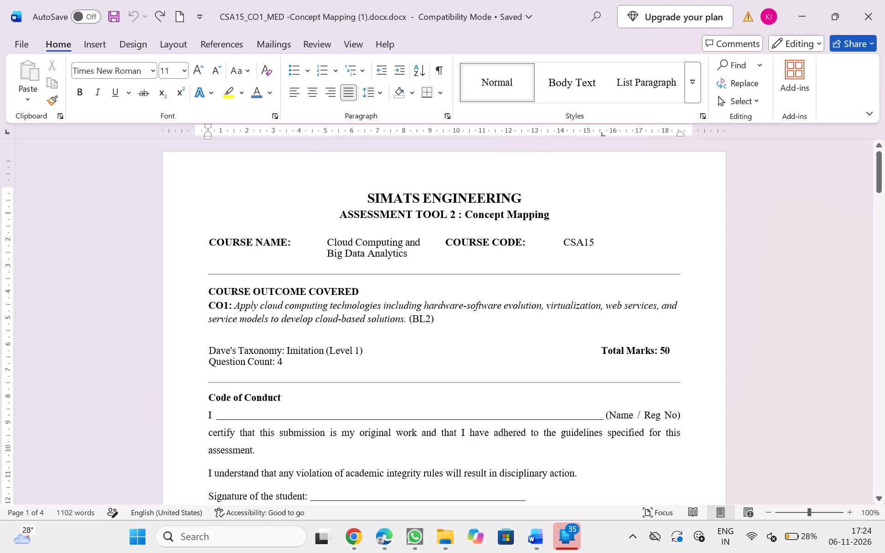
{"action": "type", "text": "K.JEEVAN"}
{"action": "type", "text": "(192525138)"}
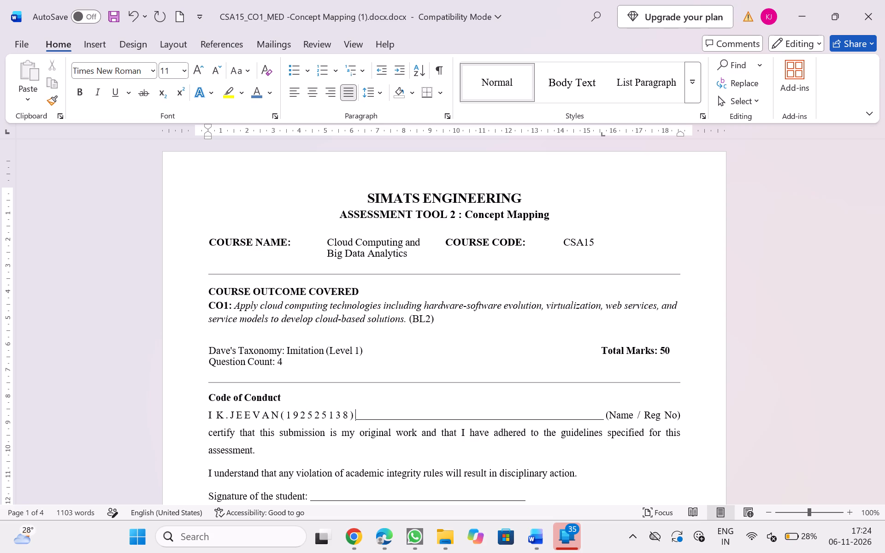
{"action": "left_click", "coordinate": [605, 418]}
{"action": "key", "text": "BackSpace"}
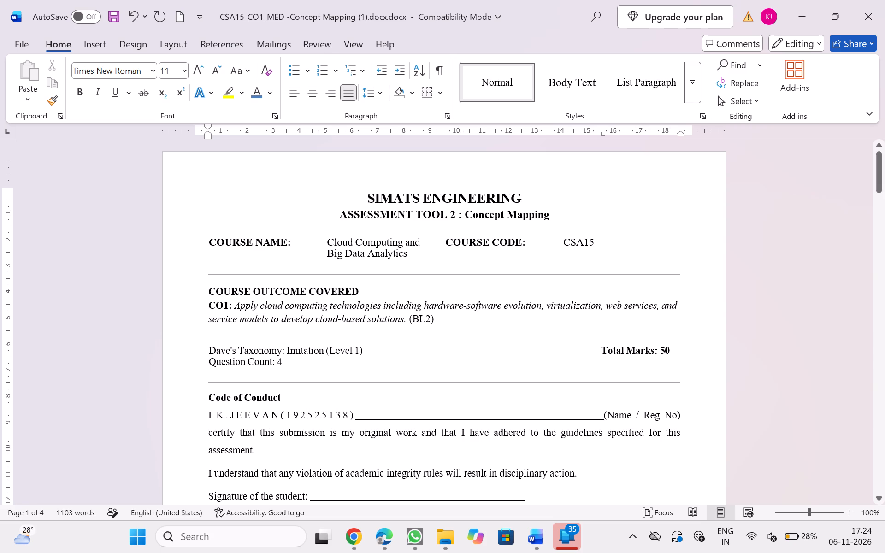
{"action": "key", "text": "BackSpace"}
Enter the student's name on the "Signature of the student" line and delete the leftover underline after it.
{"action": "scroll", "coordinate": [590, 408], "scroll_direction": "down", "scroll_amount": 1}
{"action": "left_click", "coordinate": [328, 152]}
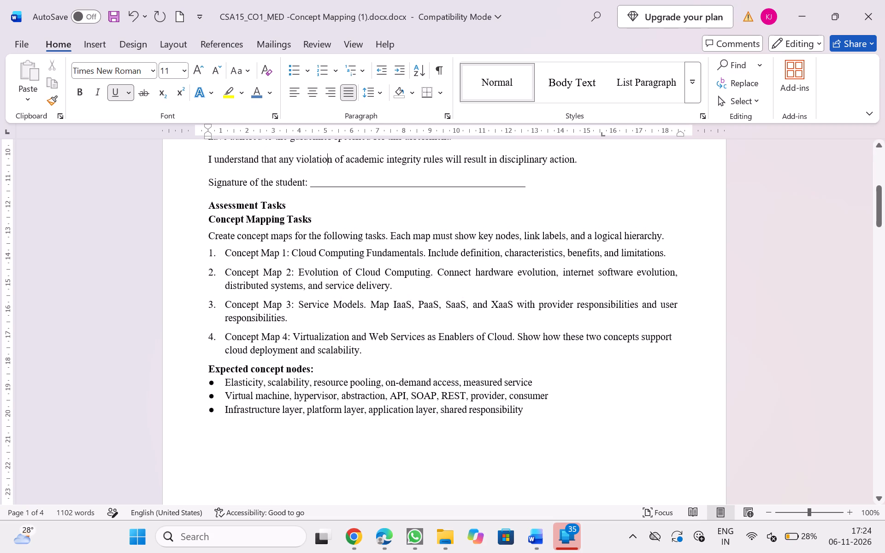
{"action": "left_click", "coordinate": [318, 183]}
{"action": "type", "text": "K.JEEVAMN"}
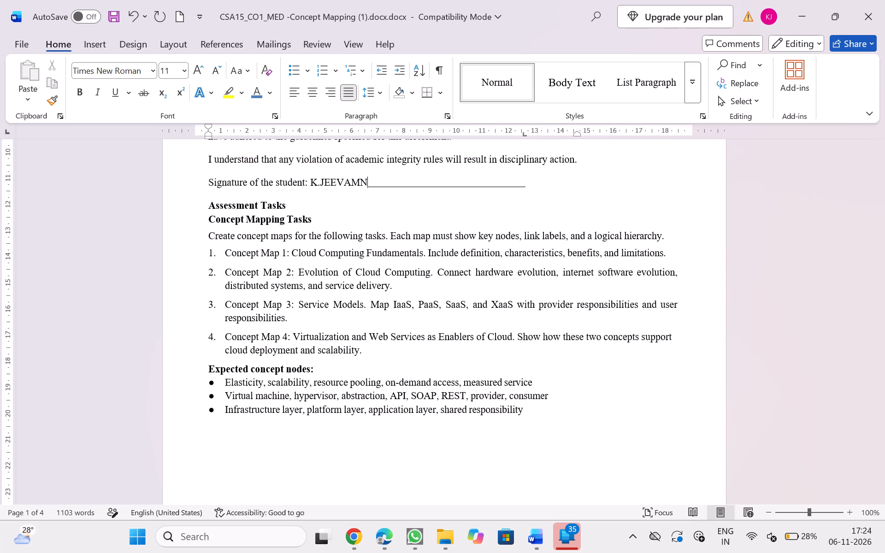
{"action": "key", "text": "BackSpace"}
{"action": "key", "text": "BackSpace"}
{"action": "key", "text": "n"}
{"action": "left_click", "coordinate": [531, 189]}
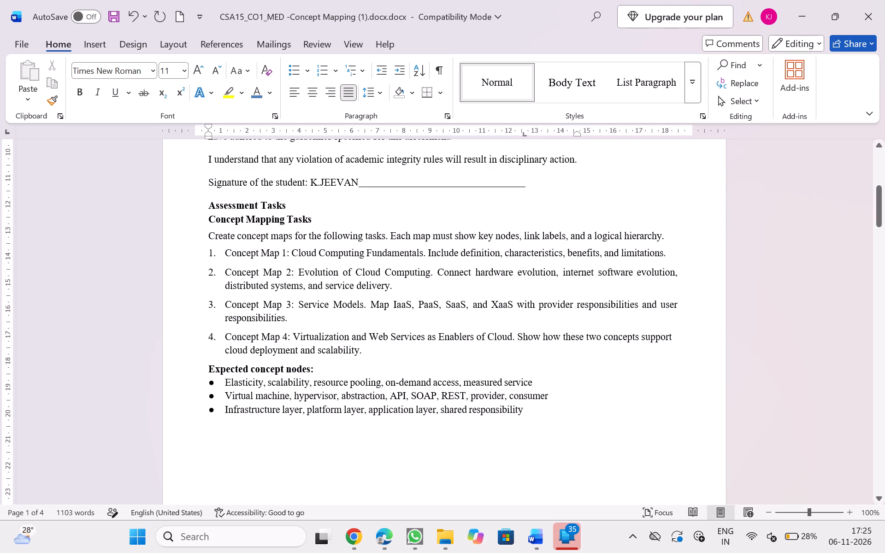
{"action": "key", "text": "BackSpace"}
Delete everything from the "Permitted Tools :" heading through the procedure and task sections to the end of the document.
{"action": "scroll", "coordinate": [425, 304], "scroll_direction": "down", "scroll_amount": 6}
{"action": "scroll", "coordinate": [425, 304], "scroll_direction": "up", "scroll_amount": 1}
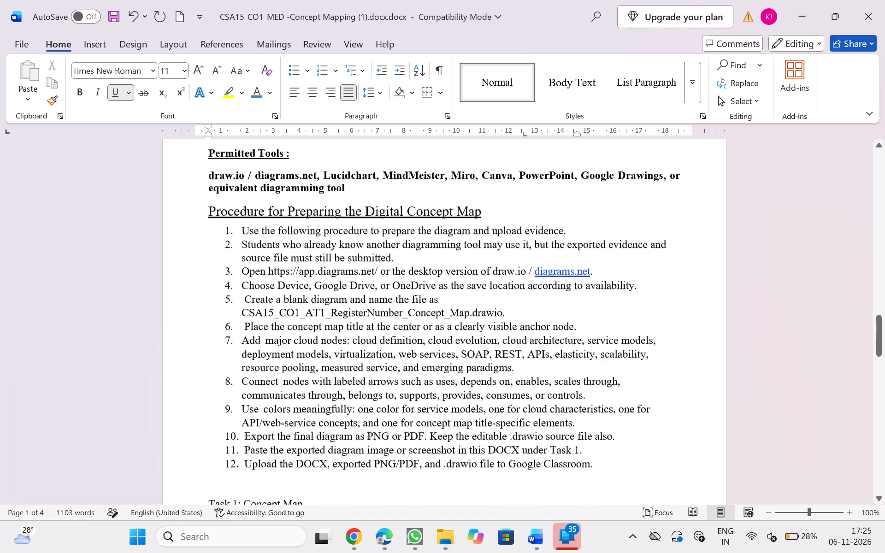
{"action": "scroll", "coordinate": [425, 304], "scroll_direction": "up", "scroll_amount": 2}
{"action": "scroll", "coordinate": [425, 304], "scroll_direction": "down", "scroll_amount": 1}
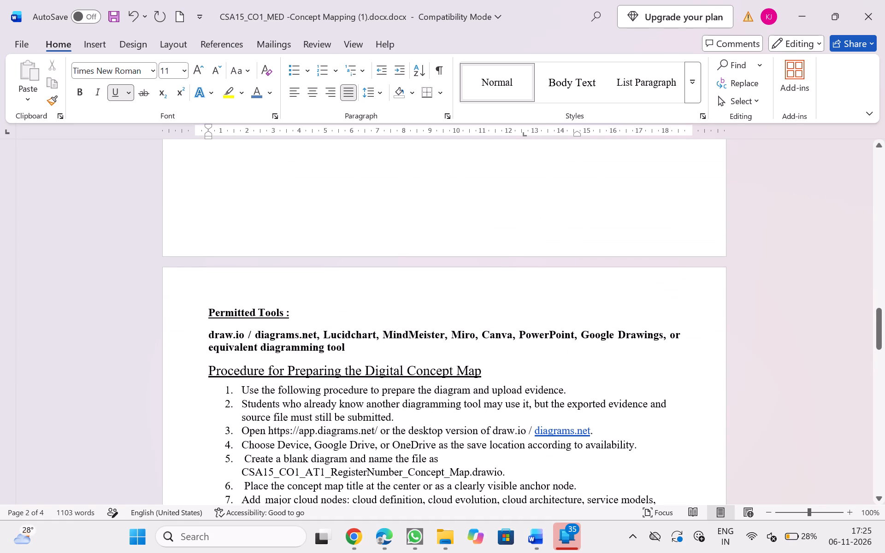
{"action": "left_click_drag", "start_coordinate": [206, 311], "coordinate": [606, 552]}
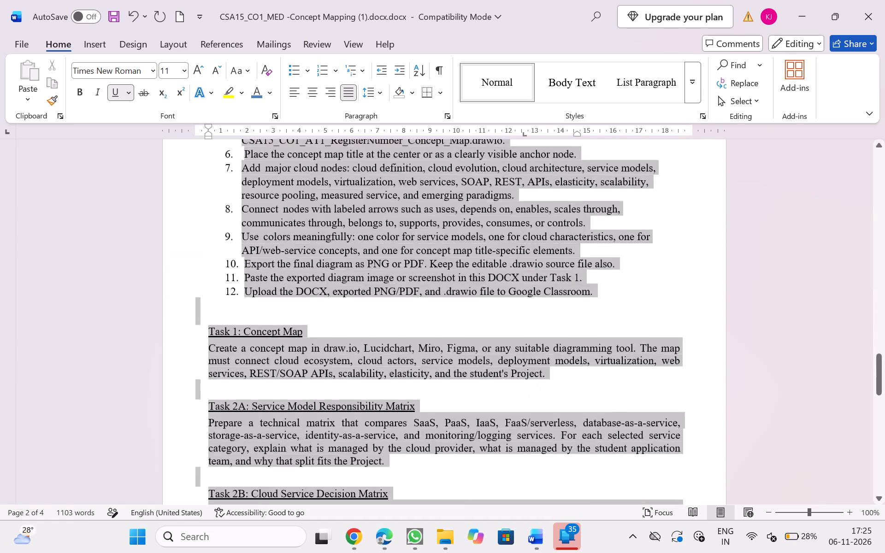
{"action": "left_click_drag", "start_coordinate": [606, 552], "coordinate": [578, 525]}
{"action": "key", "text": "BackSpace"}
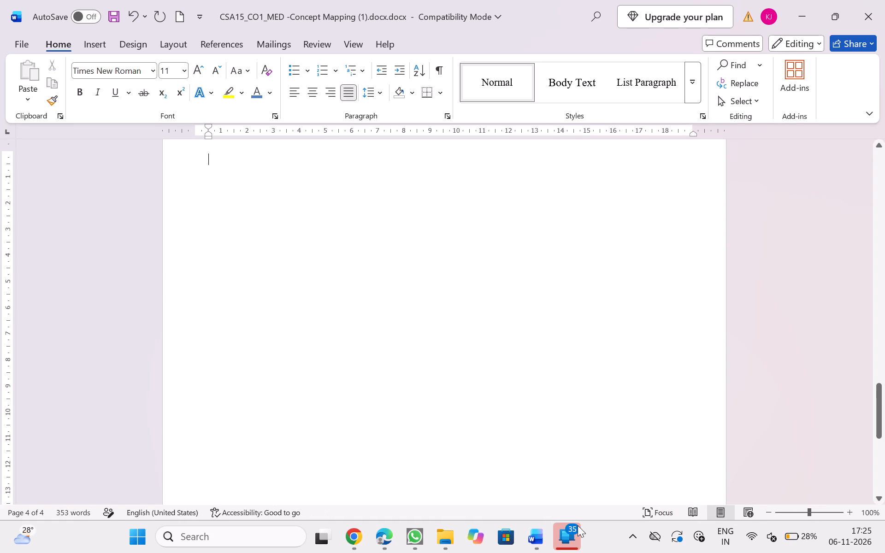
Delete the empty trailing lines at the top of the blank page that follows the rubric page.
{"action": "scroll", "coordinate": [538, 524], "scroll_direction": "up", "scroll_amount": 2}
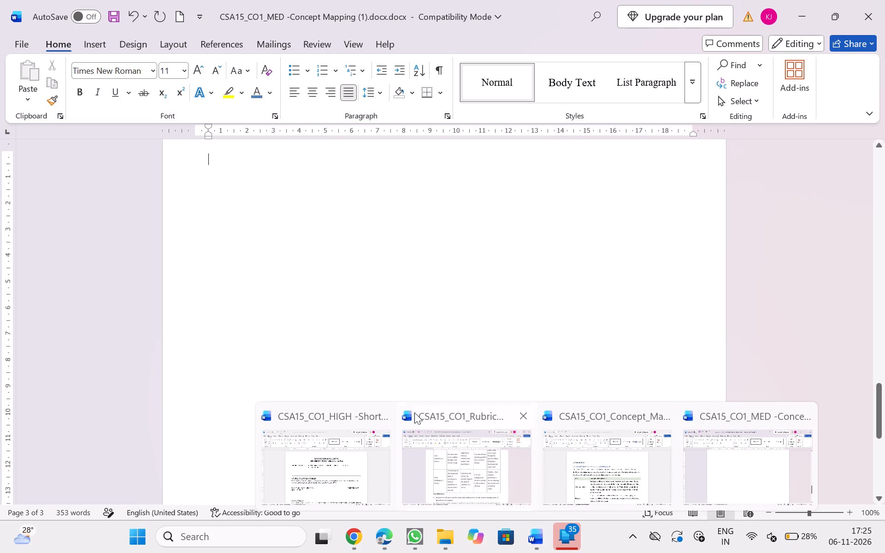
{"action": "left_click", "coordinate": [378, 335]}
{"action": "scroll", "coordinate": [378, 335], "scroll_direction": "up", "scroll_amount": 2}
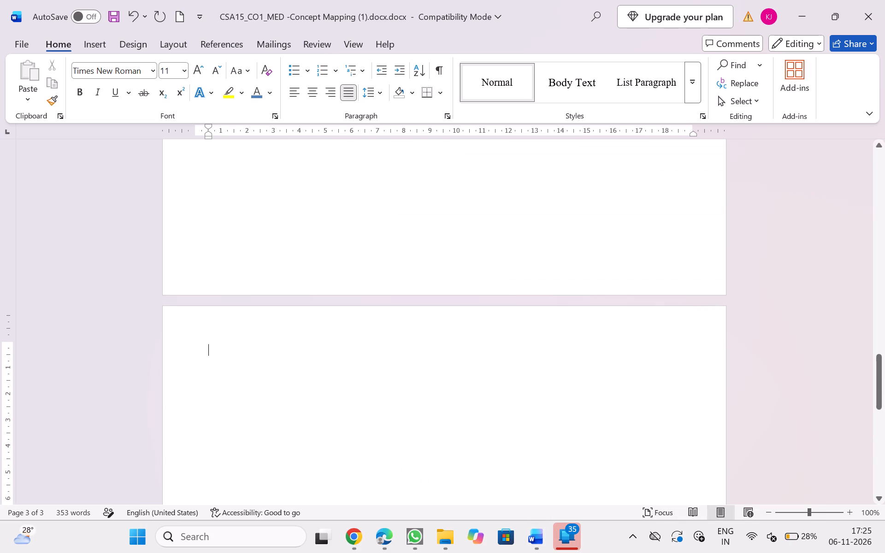
{"action": "key", "text": "BackSpace"}
{"action": "key", "text": "BackSpace"}
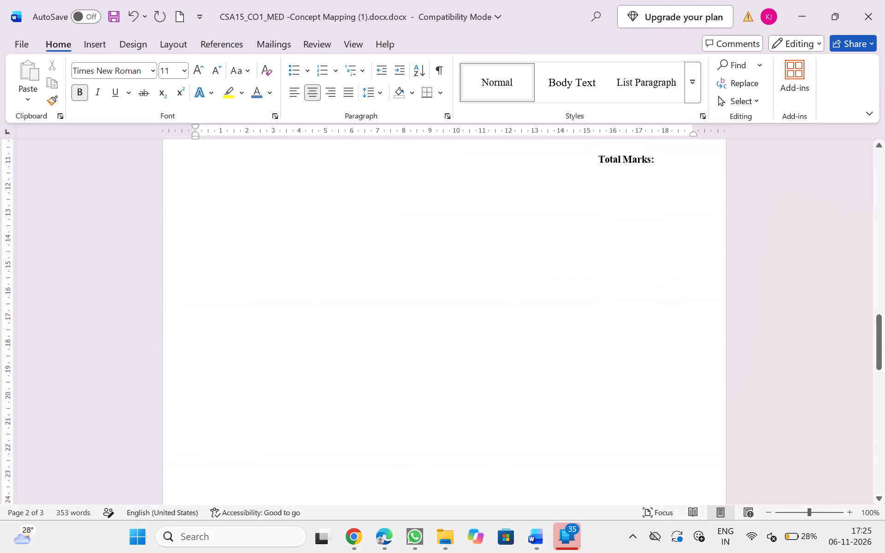
{"action": "scroll", "coordinate": [378, 335], "scroll_direction": "up", "scroll_amount": 1}
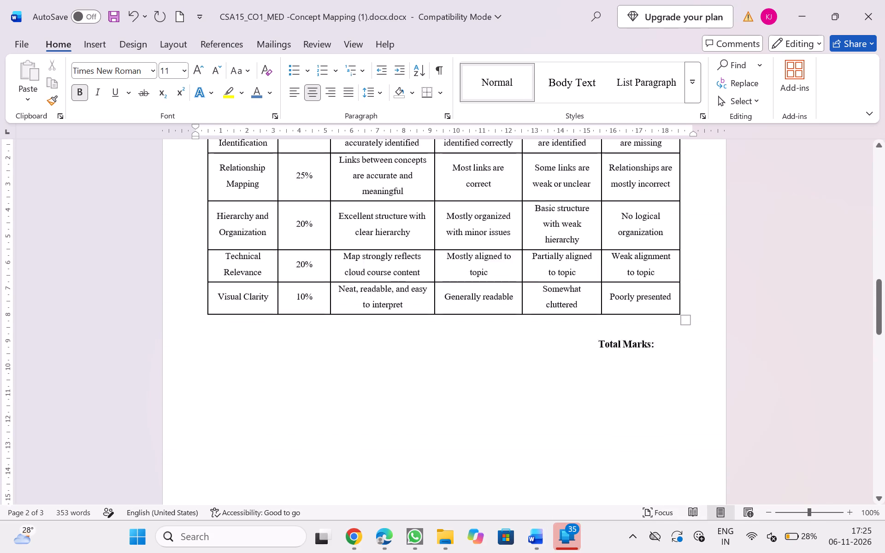
{"action": "scroll", "coordinate": [378, 335], "scroll_direction": "up", "scroll_amount": 1}
{"action": "scroll", "coordinate": [378, 335], "scroll_direction": "down", "scroll_amount": 1}
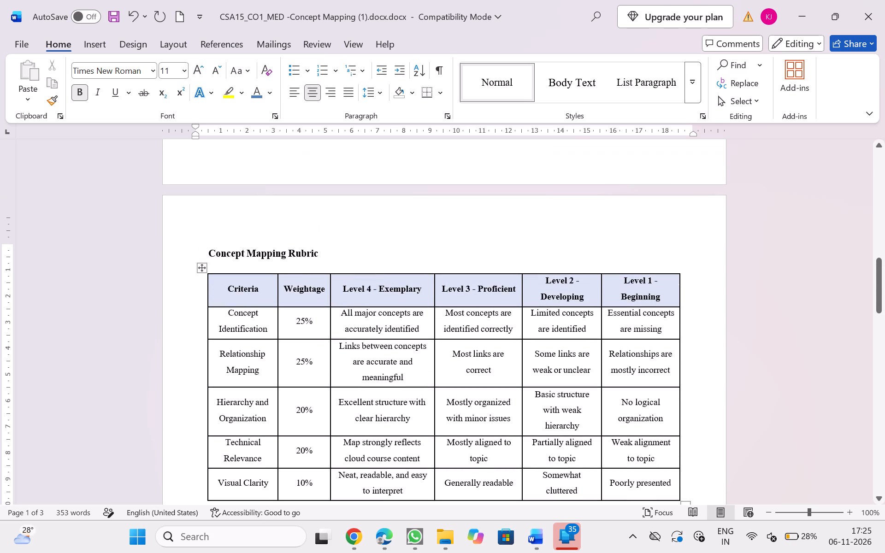
{"action": "scroll", "coordinate": [378, 335], "scroll_direction": "down", "scroll_amount": 2}
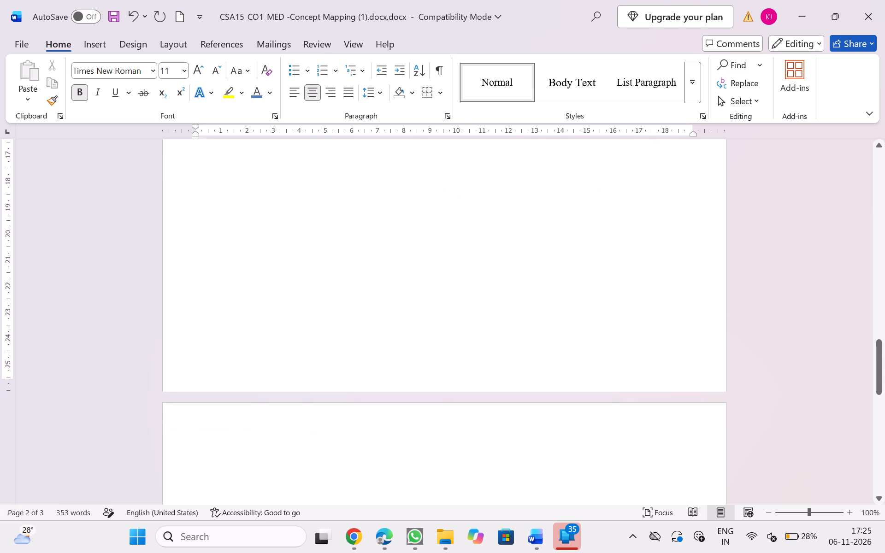
Remove the indent before "Total Marks:" below the Concept Mapping Rubric table.
{"action": "left_click", "coordinate": [262, 357]}
{"action": "key", "text": "BackSpace"}
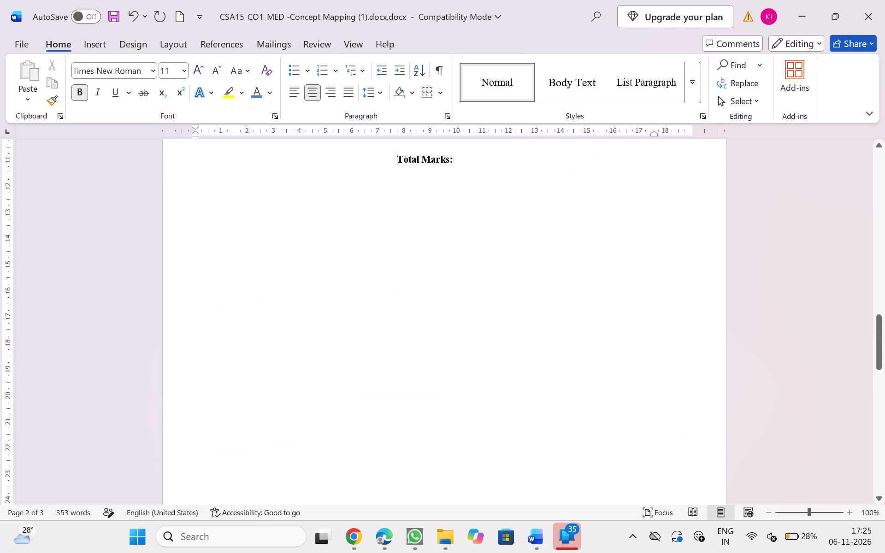
Delete the remaining blank third page after the "Total Marks:" line.
{"action": "scroll", "coordinate": [262, 357], "scroll_direction": "down", "scroll_amount": 4}
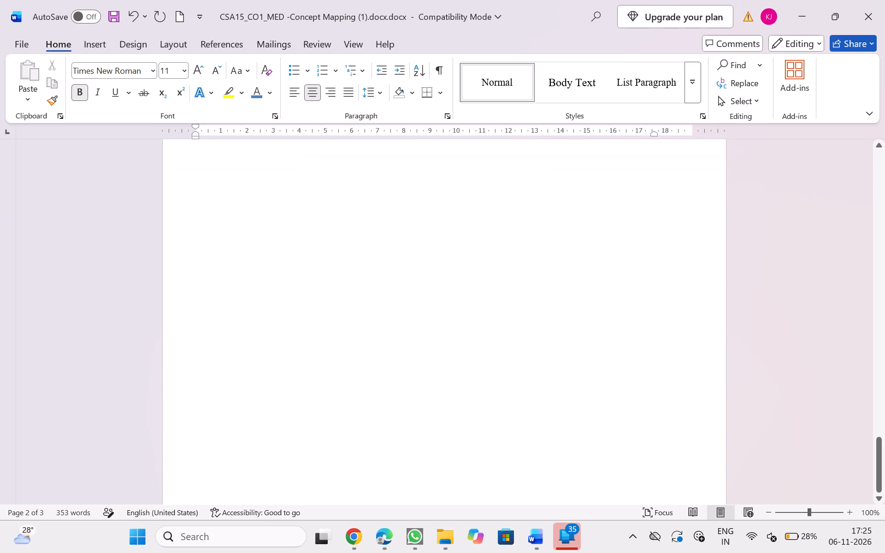
{"action": "left_click", "coordinate": [262, 357]}
{"action": "double_click", "coordinate": [262, 357]}
{"action": "key", "text": "Delete"}
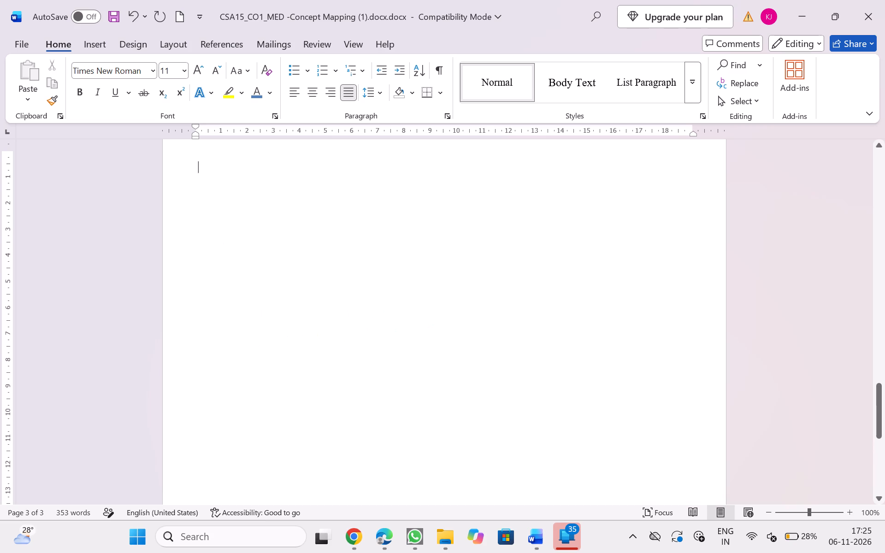
{"action": "key", "text": "Delete"}
{"action": "key", "text": "Delete"}
{"action": "scroll", "coordinate": [262, 357], "scroll_direction": "up", "scroll_amount": 1}
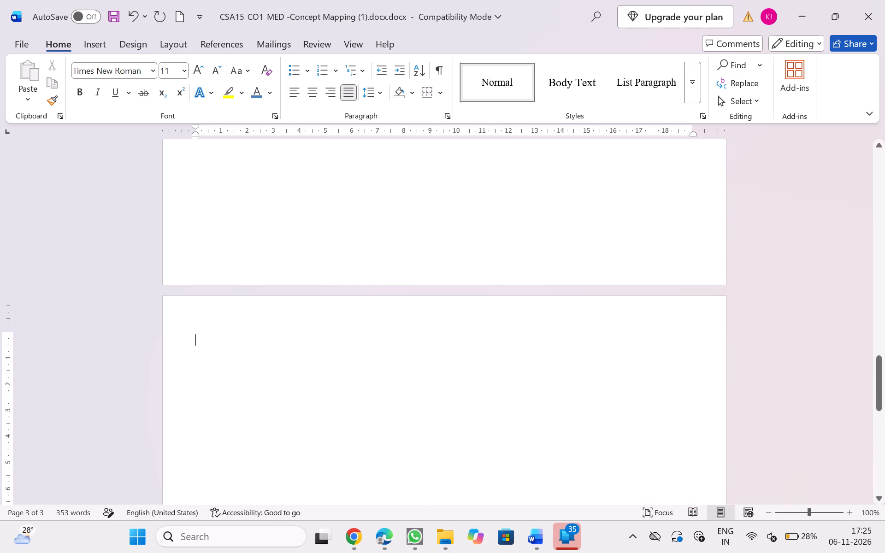
{"action": "key", "text": "BackSpace"}
{"action": "key", "text": "Delete"}
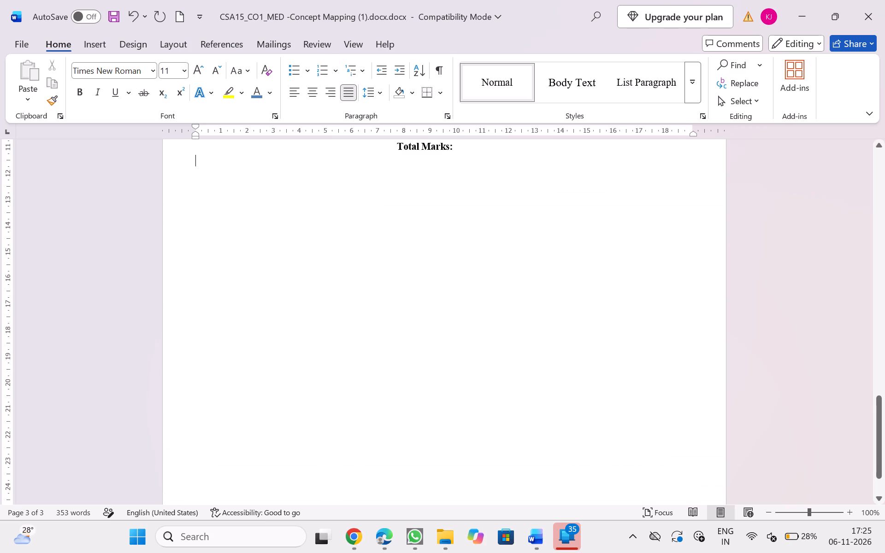
Save a copy as the Word Document "CSA15_CO1_MED -Concept Mapping (1).docx" in the Downloads folder.
{"action": "right_click", "coordinate": [24, 47]}
{"action": "left_click", "coordinate": [24, 47]}
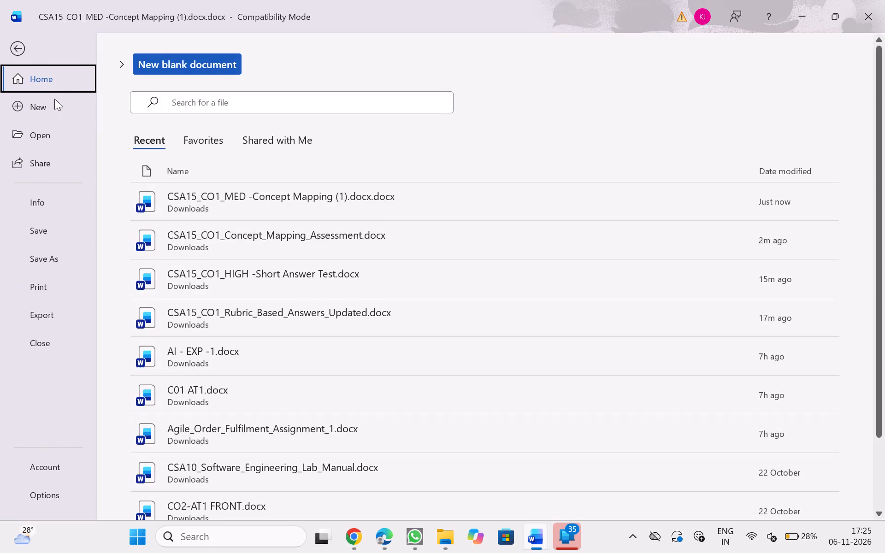
{"action": "left_click", "coordinate": [47, 260]}
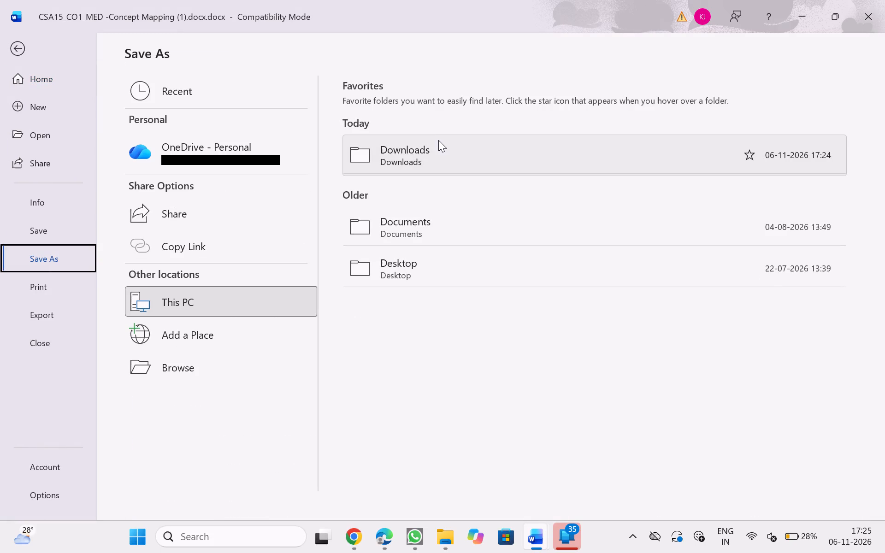
{"action": "left_click", "coordinate": [441, 139]}
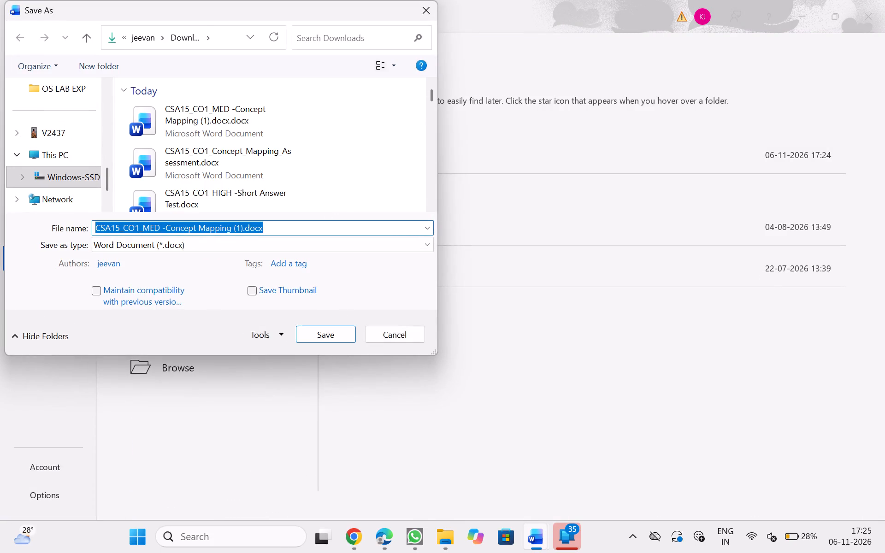
{"action": "left_click", "coordinate": [305, 332]}
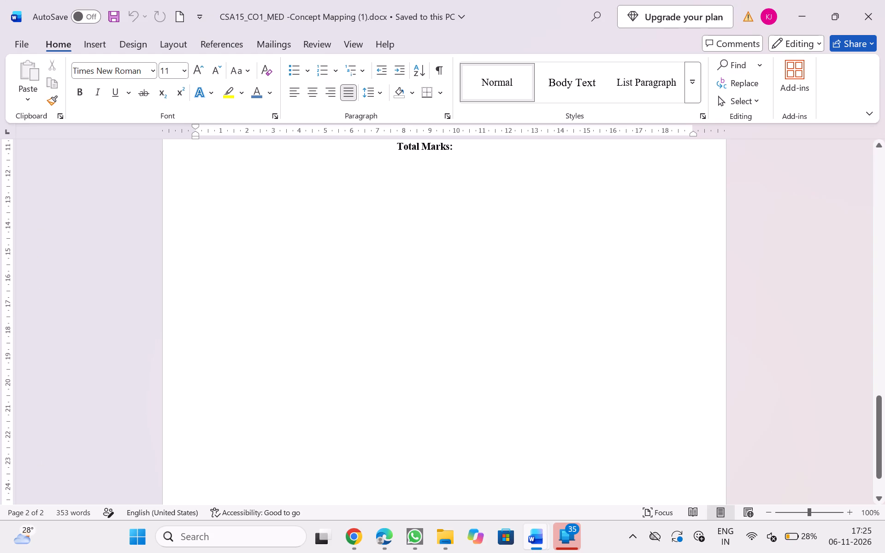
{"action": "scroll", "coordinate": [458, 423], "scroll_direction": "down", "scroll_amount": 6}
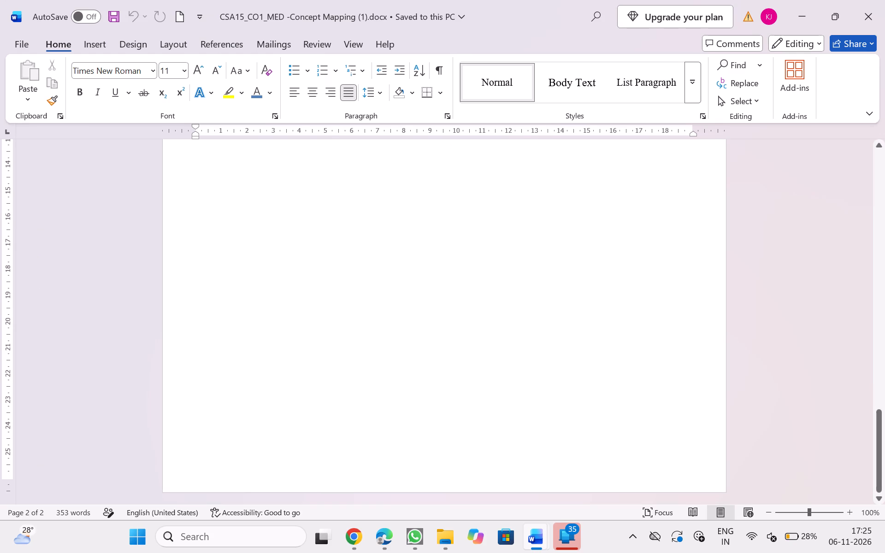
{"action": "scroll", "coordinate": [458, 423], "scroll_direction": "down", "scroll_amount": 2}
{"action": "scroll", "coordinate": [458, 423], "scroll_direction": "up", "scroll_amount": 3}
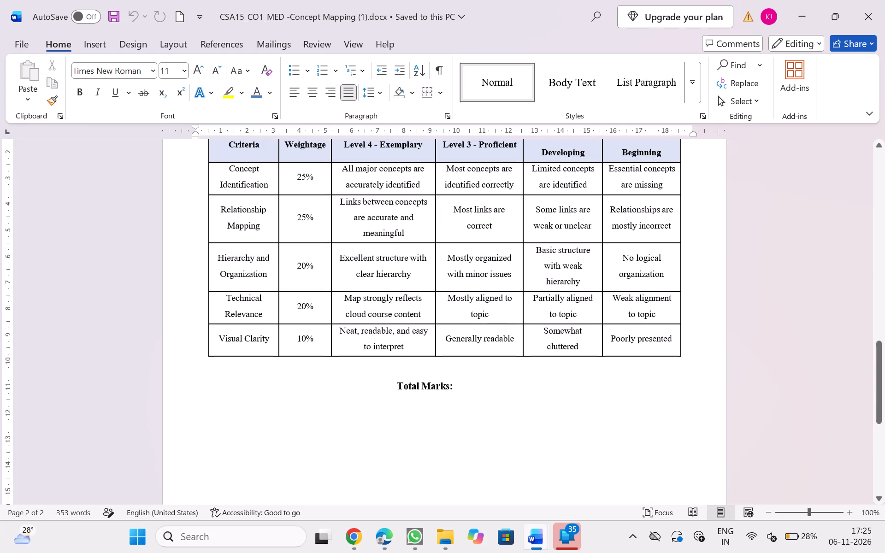
Switch to the Smallpdf Merge page in Chrome and remove the old four-page CSA15_CO1_MED file.
{"action": "left_click", "coordinate": [352, 538]}
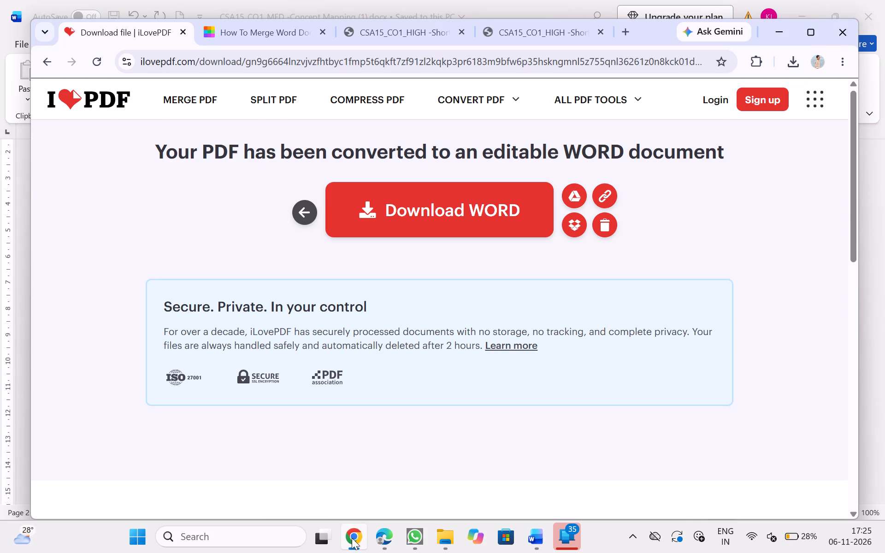
{"action": "left_click", "coordinate": [290, 18]}
{"action": "left_click", "coordinate": [283, 34]}
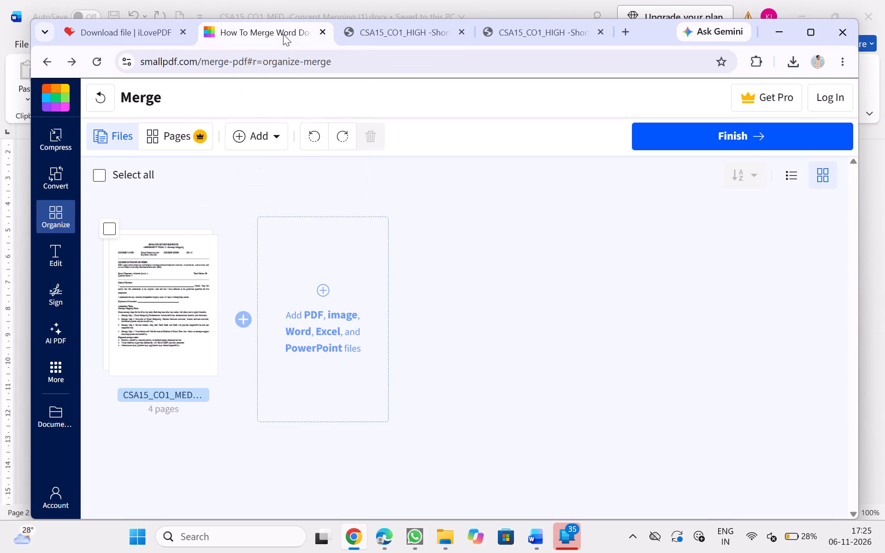
{"action": "left_click", "coordinate": [158, 318]}
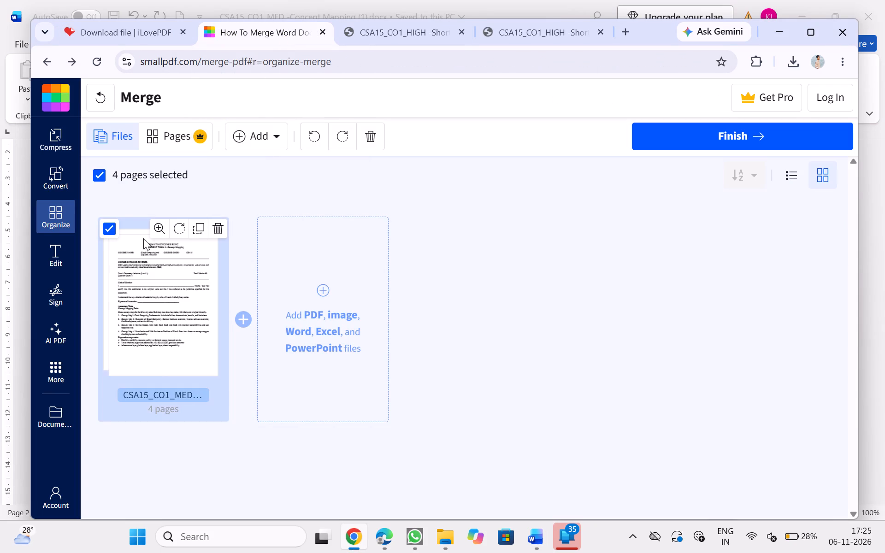
{"action": "left_click", "coordinate": [135, 259]}
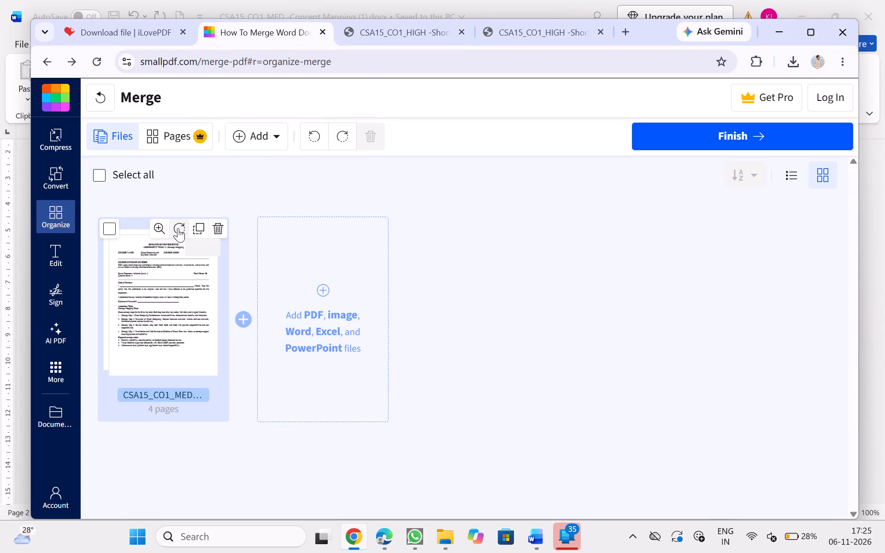
{"action": "left_click", "coordinate": [216, 225]}
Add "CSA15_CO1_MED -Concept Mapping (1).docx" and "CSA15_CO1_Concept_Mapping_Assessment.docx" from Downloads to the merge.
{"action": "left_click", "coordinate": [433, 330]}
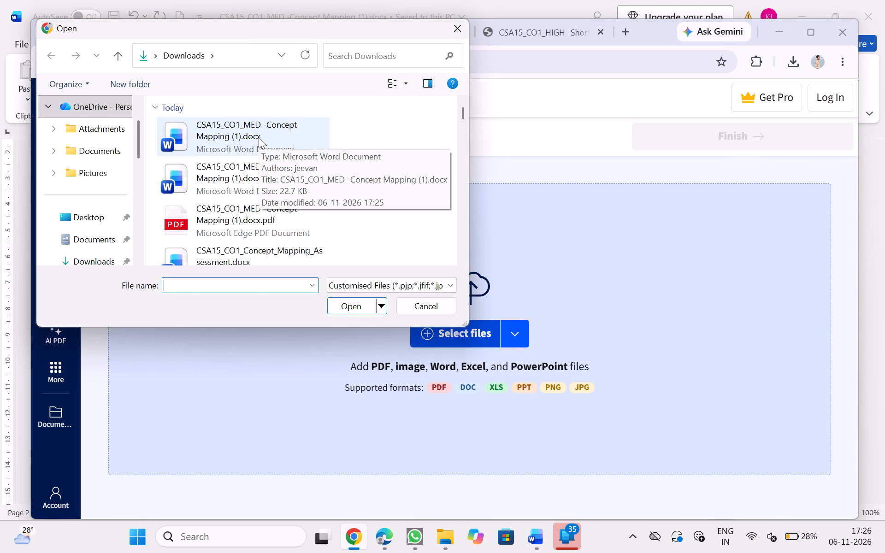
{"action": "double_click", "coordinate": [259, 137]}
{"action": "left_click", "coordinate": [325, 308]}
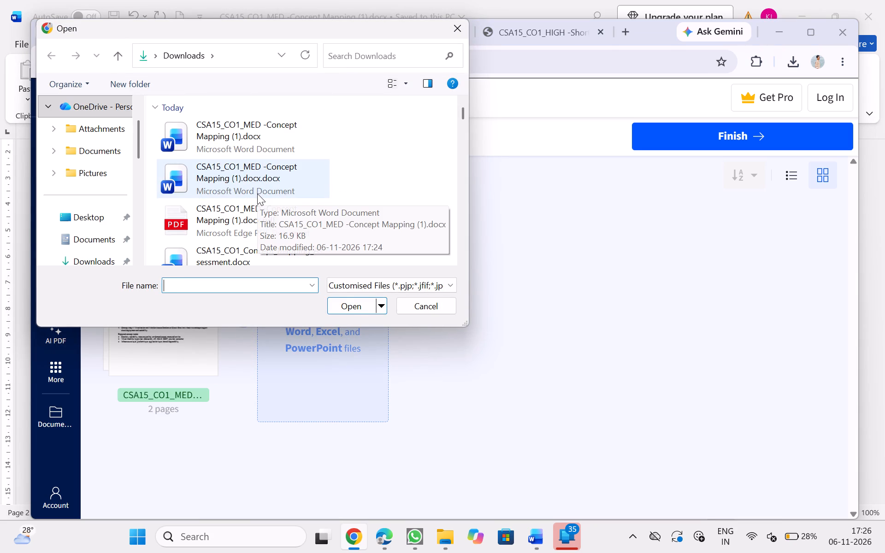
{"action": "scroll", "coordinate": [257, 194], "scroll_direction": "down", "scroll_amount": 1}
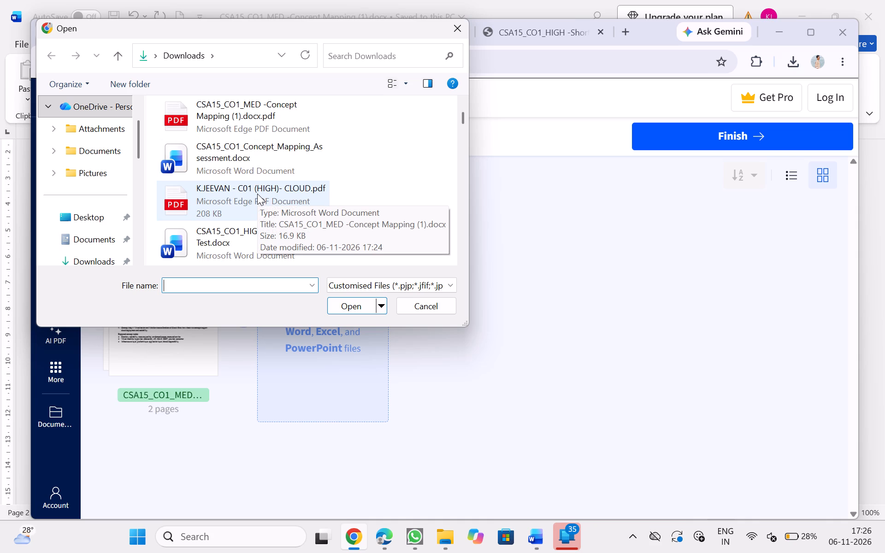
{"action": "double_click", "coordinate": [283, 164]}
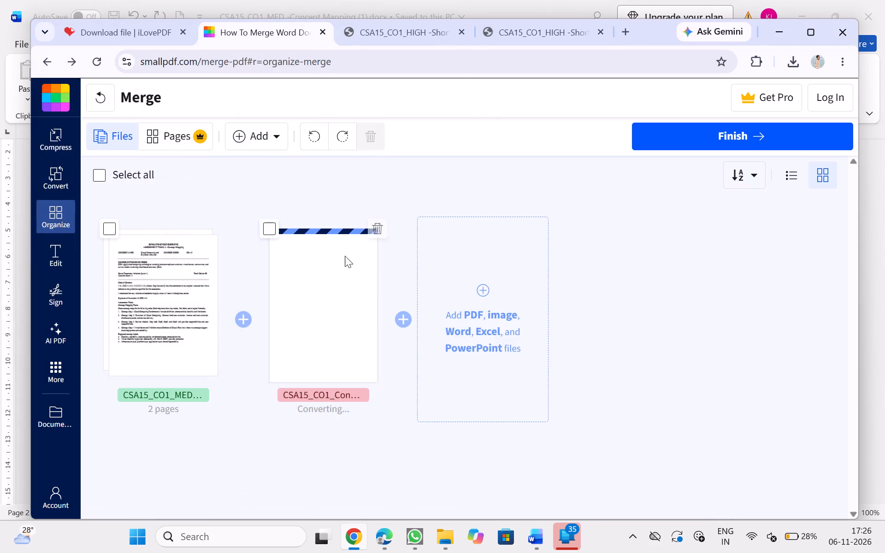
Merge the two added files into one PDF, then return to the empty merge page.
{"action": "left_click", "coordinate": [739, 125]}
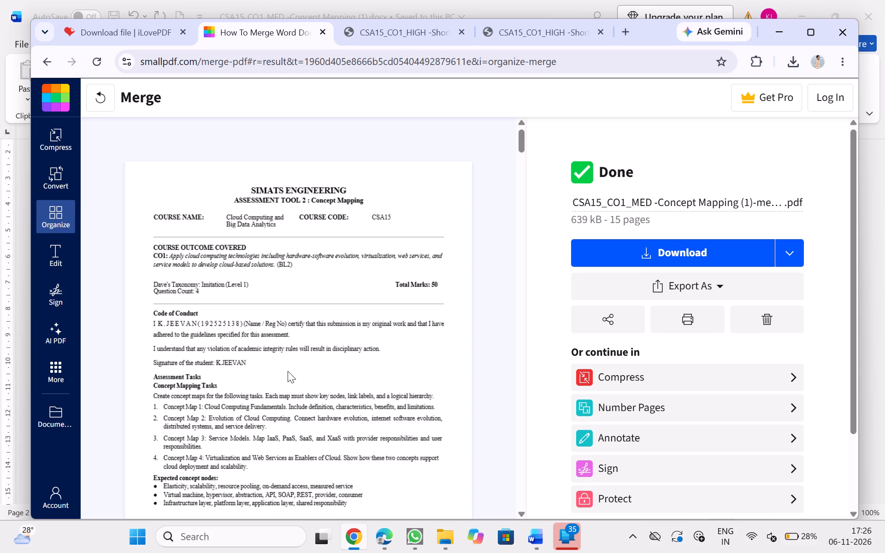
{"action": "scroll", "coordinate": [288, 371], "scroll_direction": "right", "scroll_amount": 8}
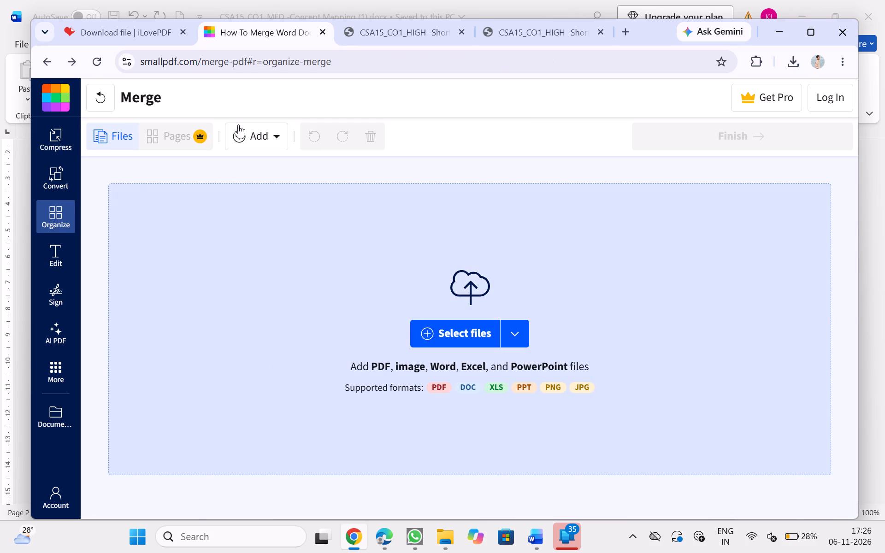
Switch to the "CSA15_CO1_MED -Concept Mapping (1).docx" document in Word and go to its course details.
{"action": "left_click", "coordinate": [525, 539]}
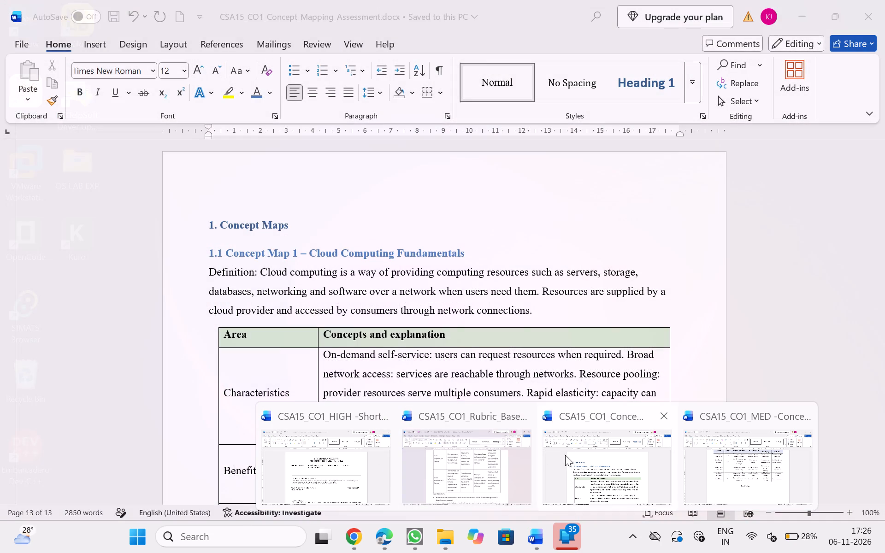
{"action": "left_click", "coordinate": [711, 447]}
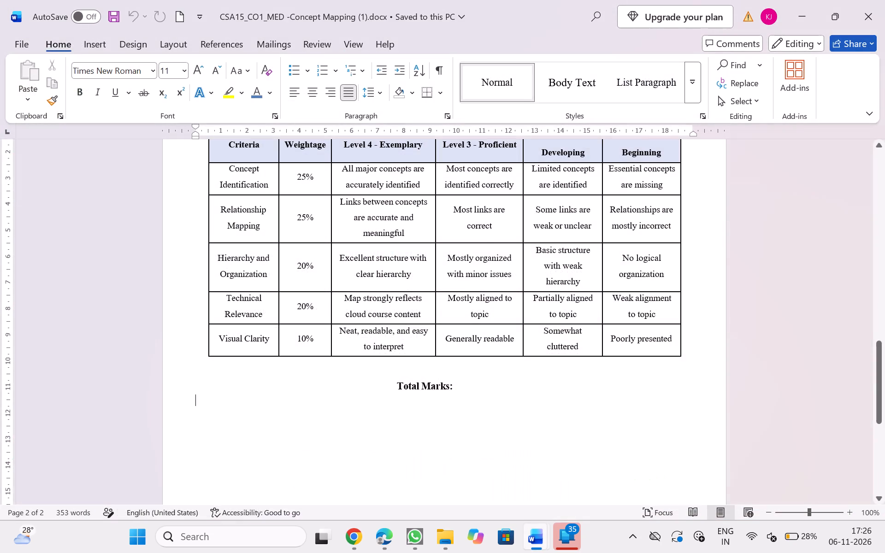
{"action": "scroll", "coordinate": [501, 339], "scroll_direction": "up", "scroll_amount": 5}
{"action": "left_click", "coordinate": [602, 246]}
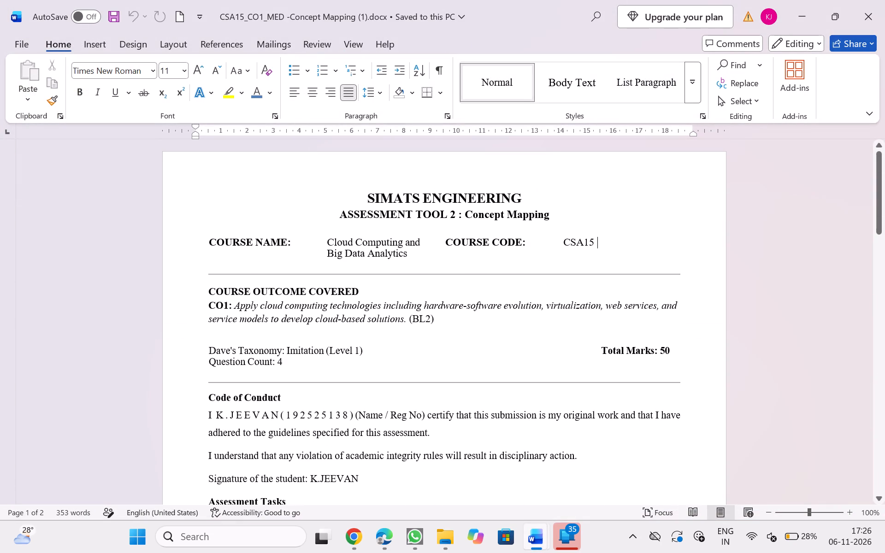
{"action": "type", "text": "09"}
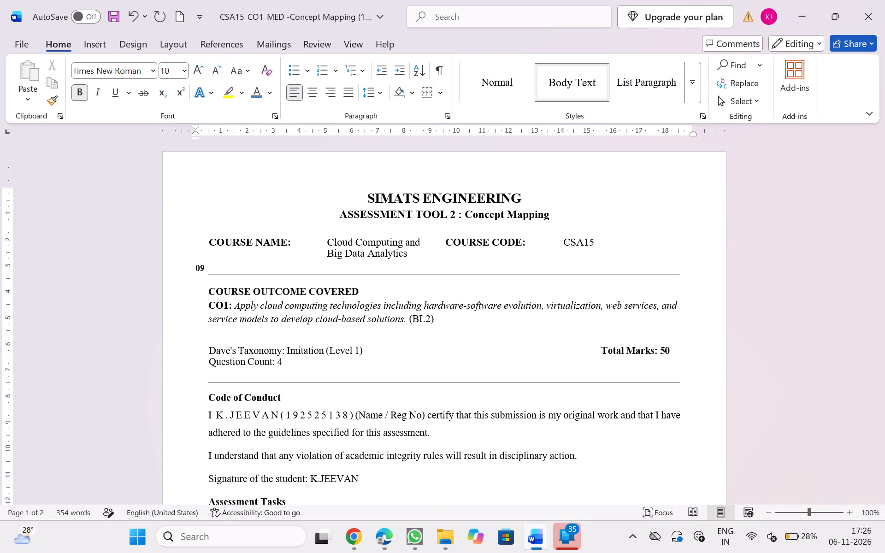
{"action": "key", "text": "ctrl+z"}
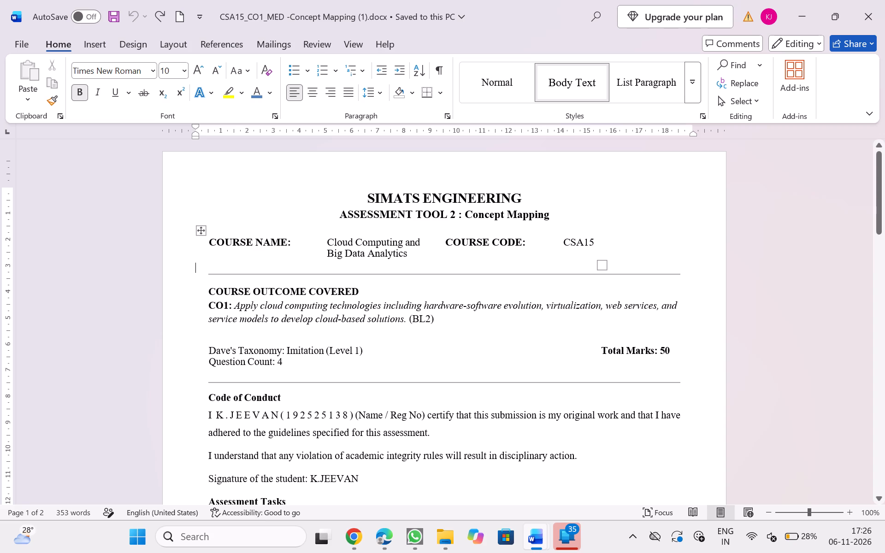
Append "09" to the course code CSA15 in the header table on the first page.
{"action": "left_click", "coordinate": [597, 245]}
{"action": "left_click", "coordinate": [596, 244]}
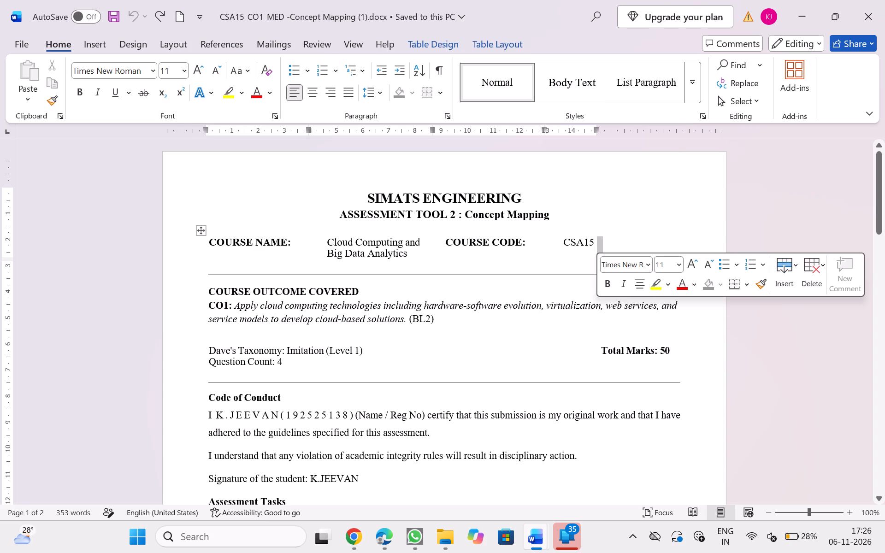
{"action": "left_click", "coordinate": [594, 243]}
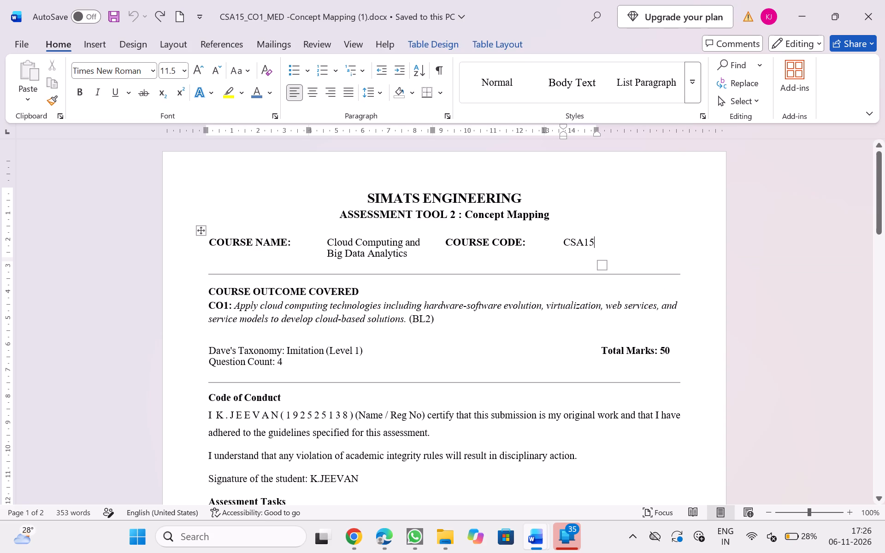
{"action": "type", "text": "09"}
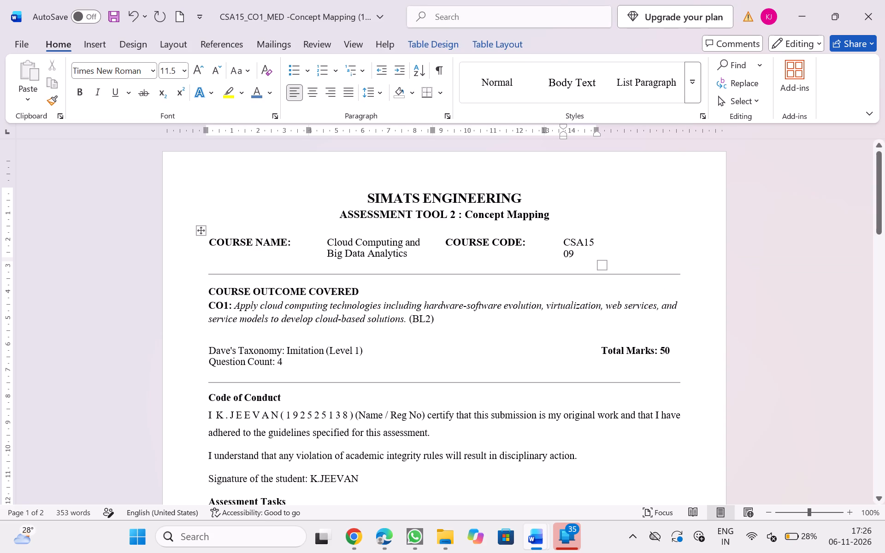
Remove the indent before the course code CSA1509 in the header table.
{"action": "left_click", "coordinate": [563, 247]}
{"action": "key", "text": "BackSpace"}
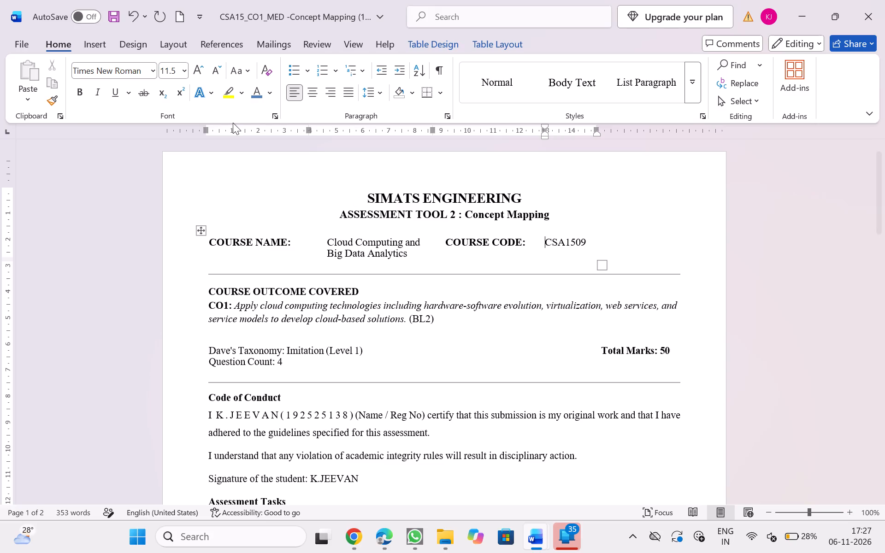
Save the cover document to Downloads under its existing name, using Save As.
{"action": "left_click", "coordinate": [4, 44]}
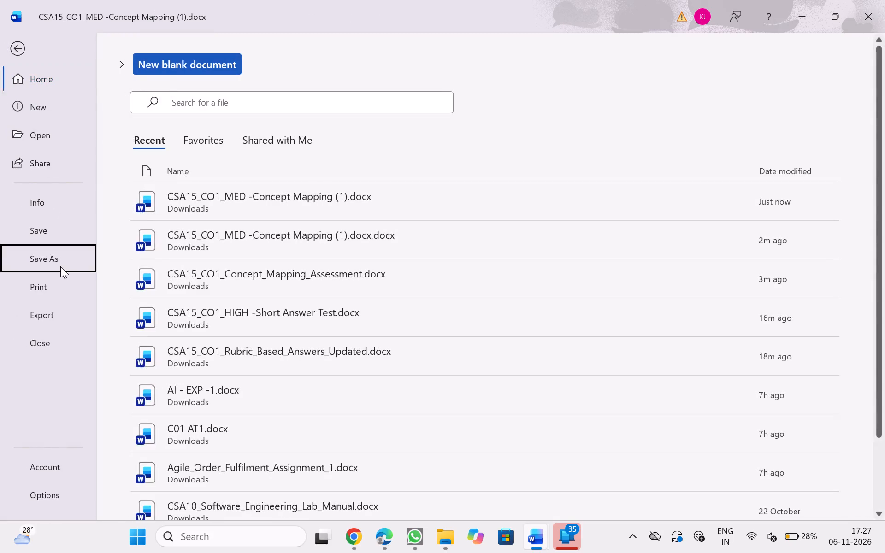
{"action": "left_click", "coordinate": [60, 266]}
{"action": "left_click", "coordinate": [415, 150]}
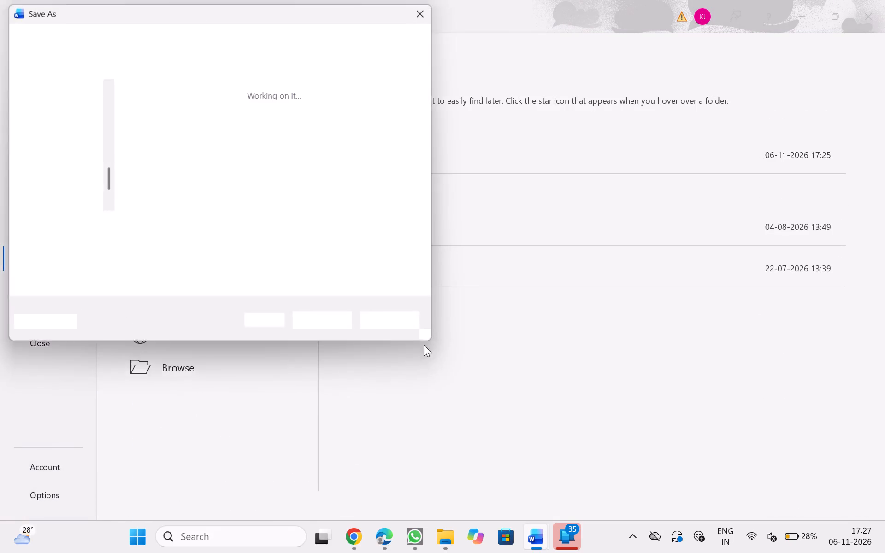
{"action": "left_click", "coordinate": [336, 318]}
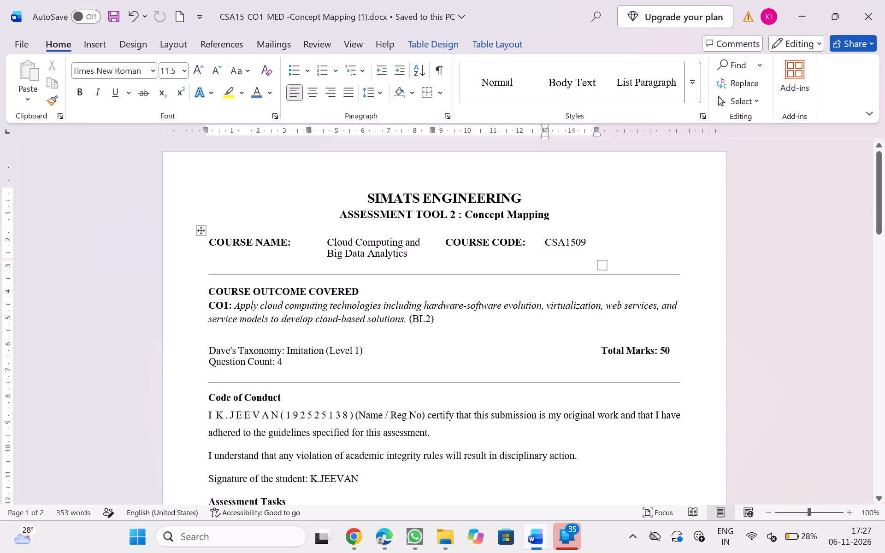
Switch to the merge page in Chrome and merge "CSA15_CO1_MED -Concept Mapping (1).docx" with "CSA15_CO1_Concept_Mapping_Assessment.docx" from Downloads into one PDF.
{"action": "left_click", "coordinate": [342, 535]}
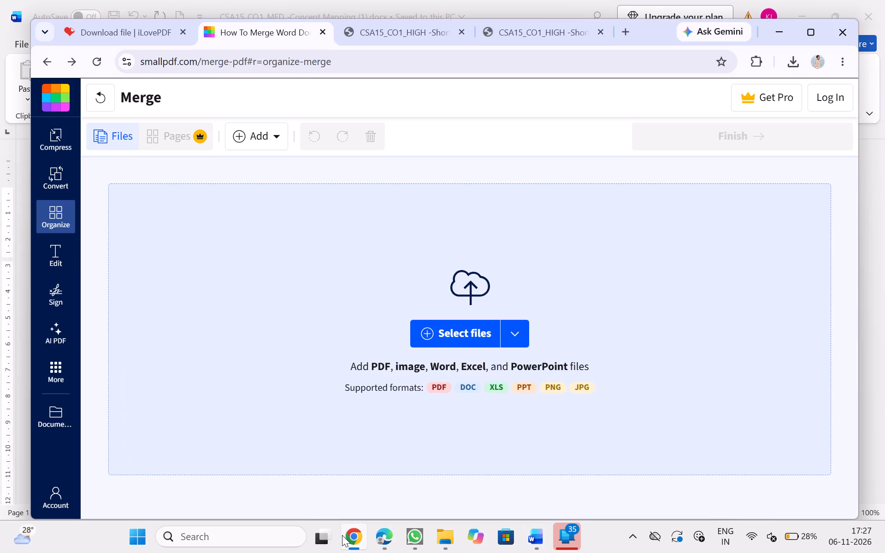
{"action": "left_click", "coordinate": [478, 332]}
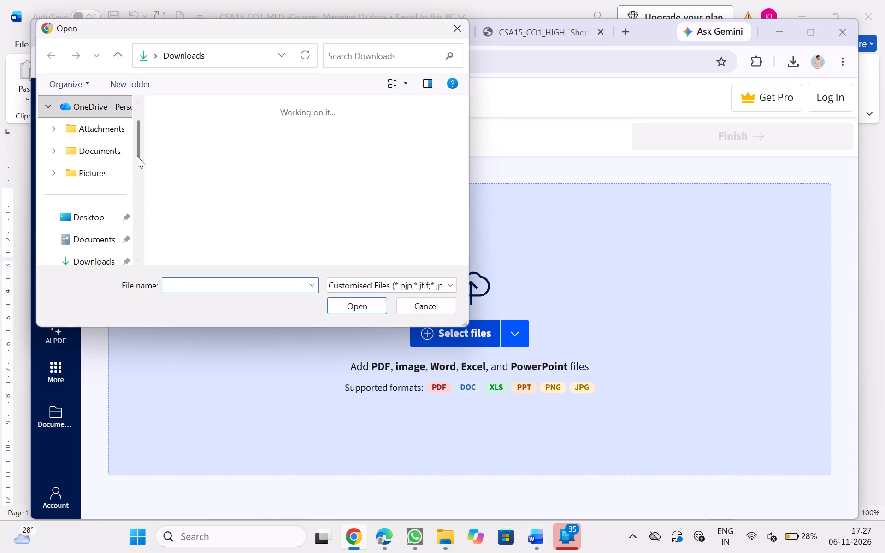
{"action": "double_click", "coordinate": [192, 126]}
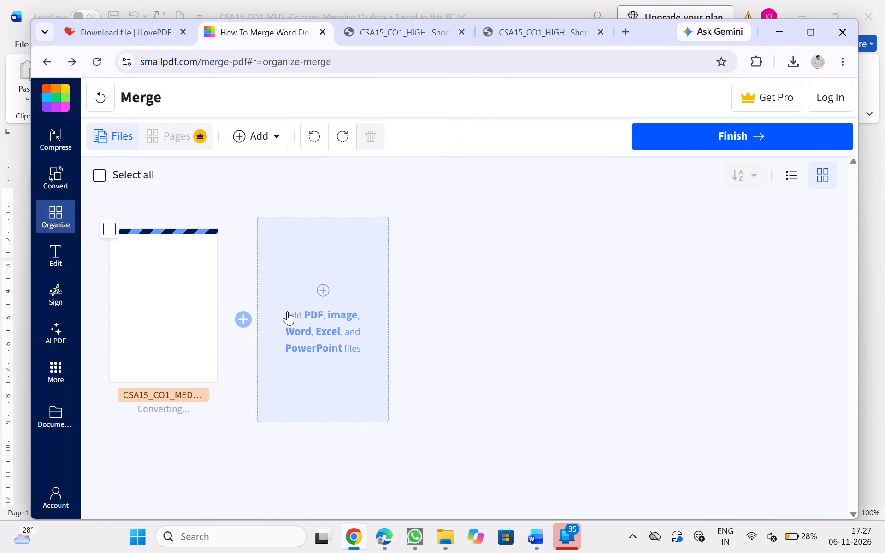
{"action": "left_click", "coordinate": [287, 311]}
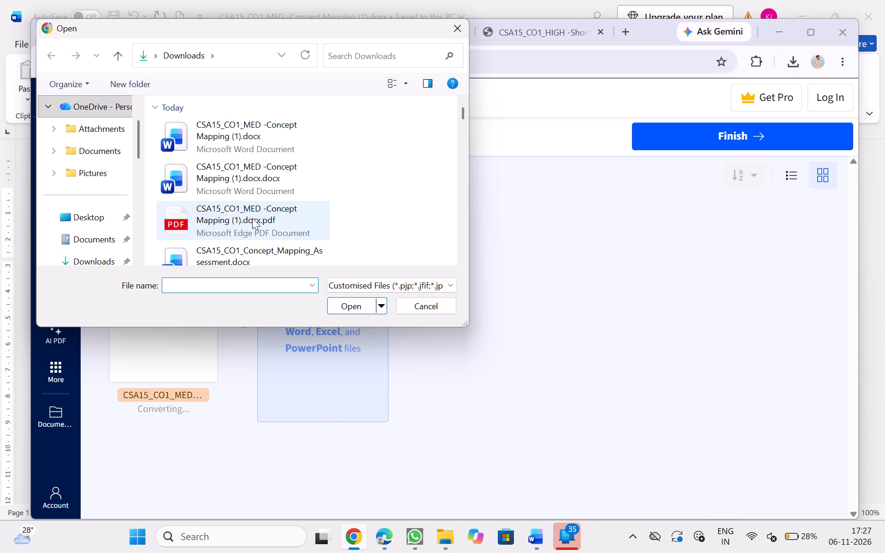
{"action": "double_click", "coordinate": [258, 245]}
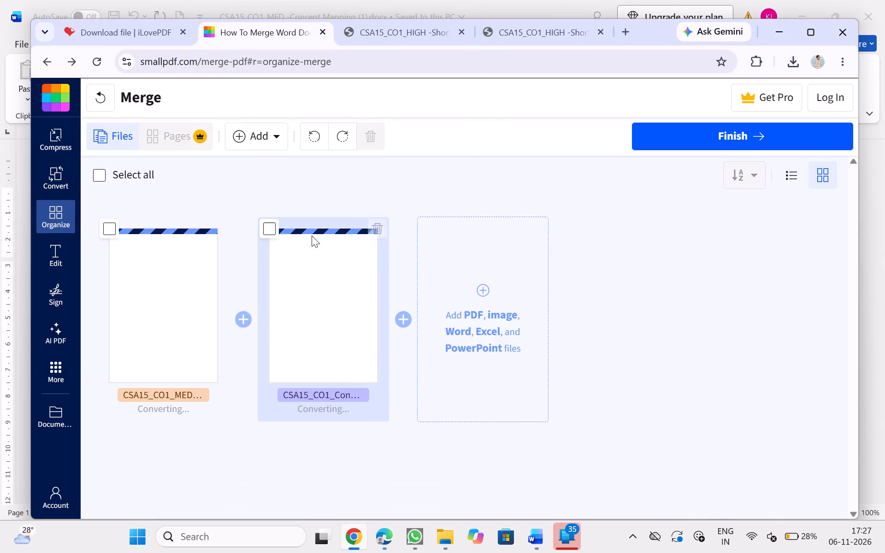
{"action": "left_click", "coordinate": [736, 130]}
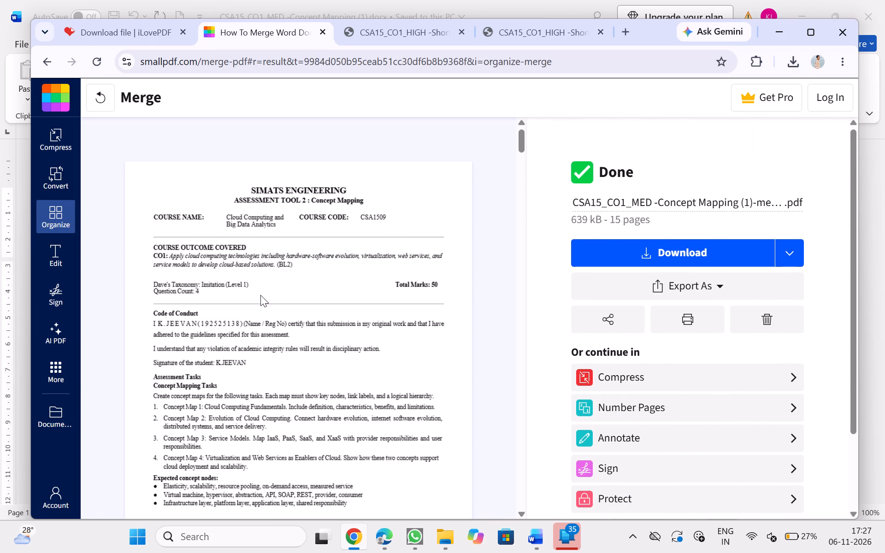
Review the pages of the merged PDF from the cover page through to the last page.
{"action": "scroll", "coordinate": [267, 328], "scroll_direction": "down", "scroll_amount": 2}
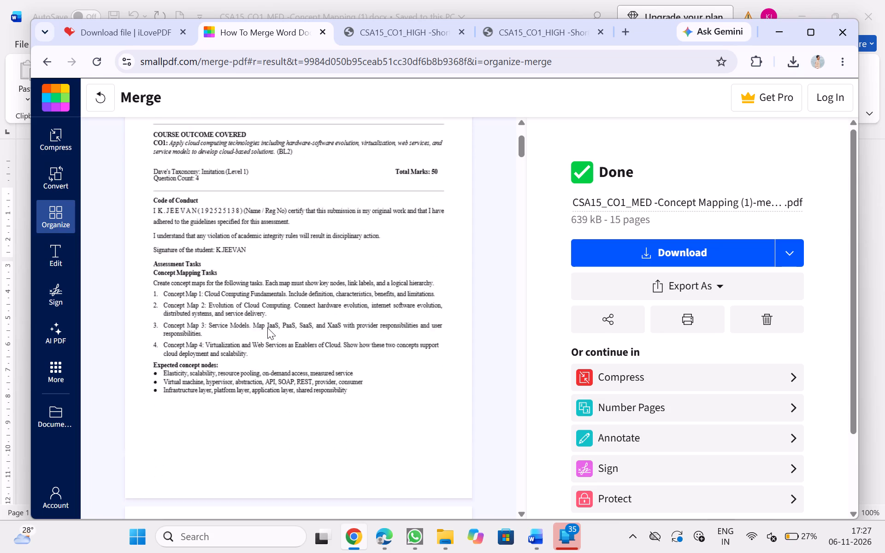
{"action": "scroll", "coordinate": [267, 328], "scroll_direction": "down", "scroll_amount": 6}
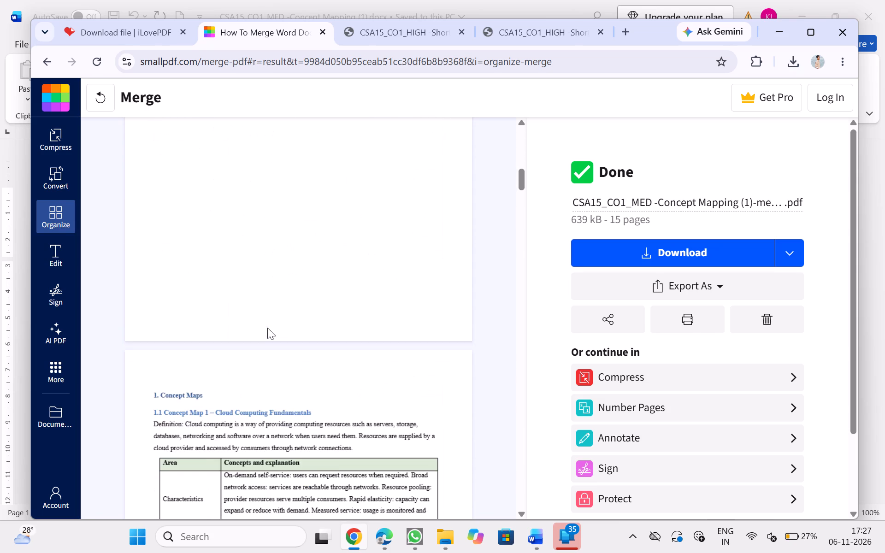
{"action": "scroll", "coordinate": [267, 328], "scroll_direction": "down", "scroll_amount": 10}
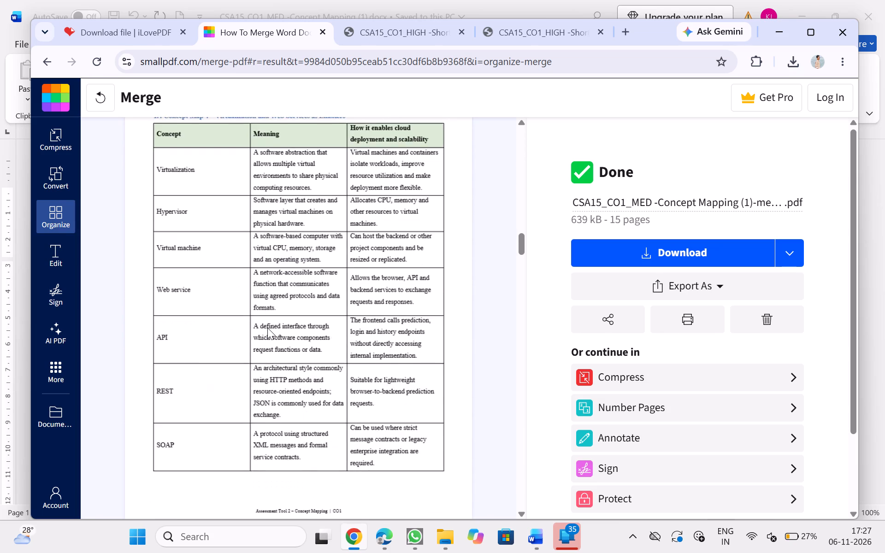
{"action": "scroll", "coordinate": [267, 328], "scroll_direction": "down", "scroll_amount": 15}
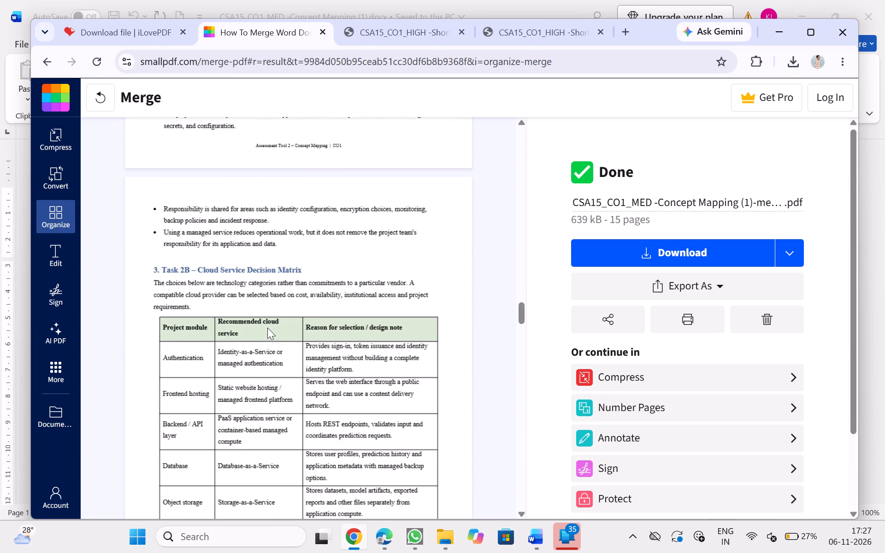
{"action": "scroll", "coordinate": [267, 328], "scroll_direction": "down", "scroll_amount": 16}
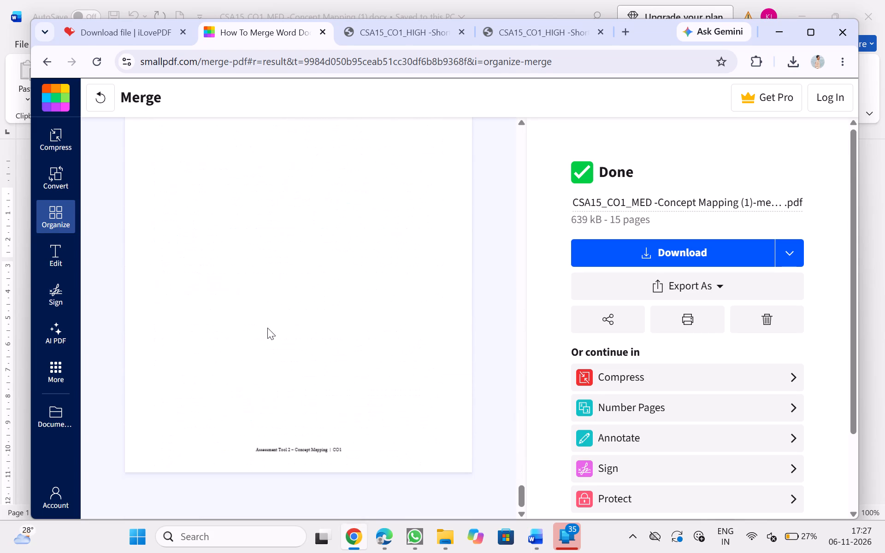
{"action": "scroll", "coordinate": [267, 328], "scroll_direction": "down", "scroll_amount": 1}
Download the merged PDF.
{"action": "left_click", "coordinate": [647, 246]}
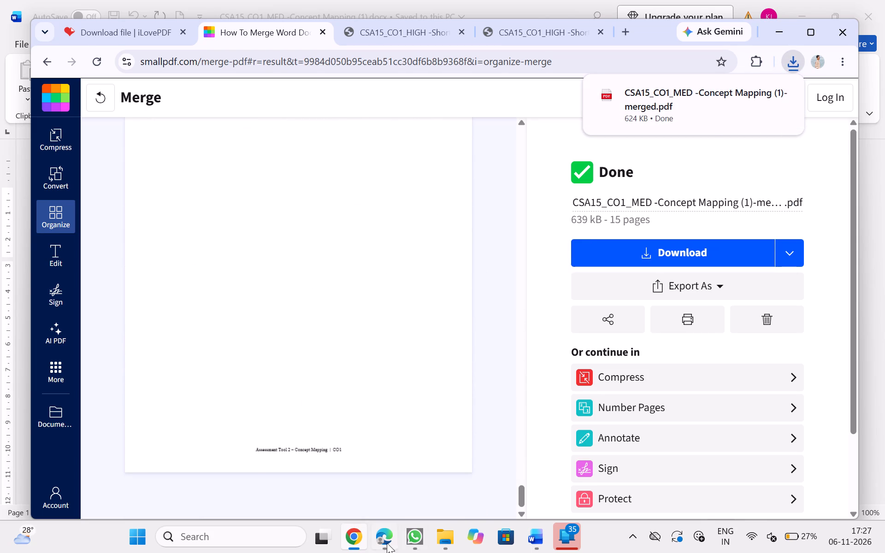
In File Explorer's Downloads folder, rename the newly merged PDF with the student's name followed by " - CO1(MED) - CLOUD".
{"action": "left_click", "coordinate": [444, 537]}
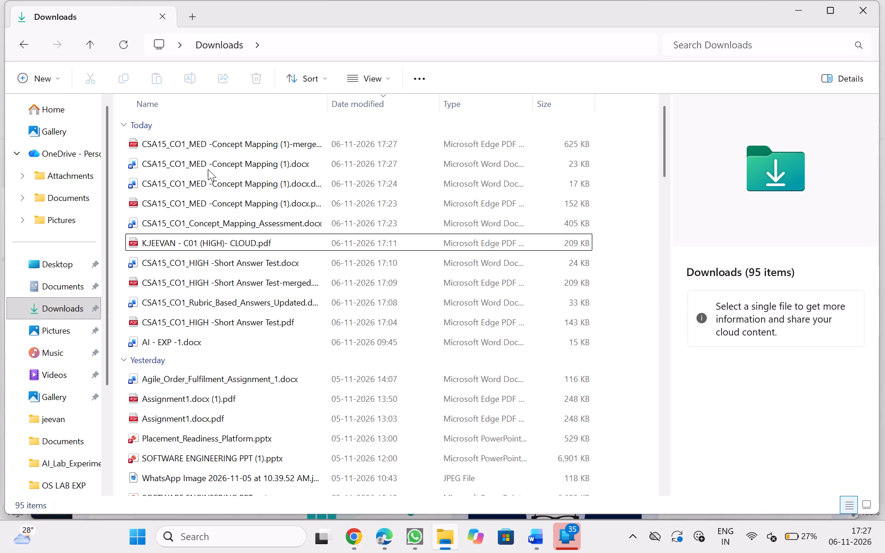
{"action": "scroll", "coordinate": [208, 169], "scroll_direction": "up", "scroll_amount": 2}
{"action": "left_click", "coordinate": [65, 303]}
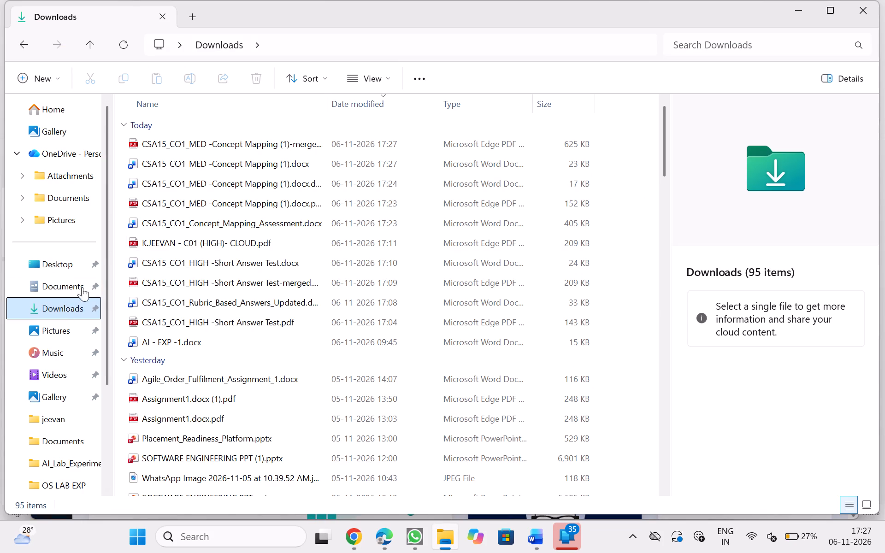
{"action": "left_click", "coordinate": [241, 148]}
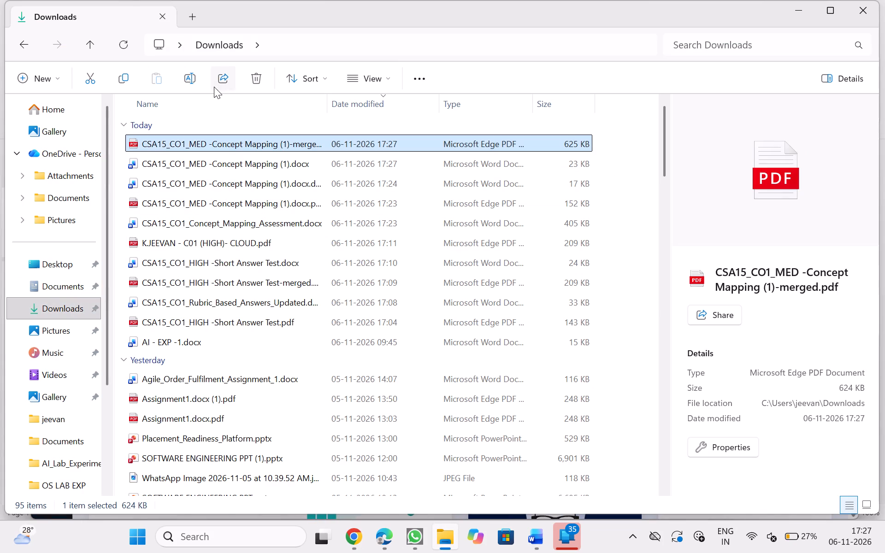
{"action": "left_click", "coordinate": [191, 76]}
{"action": "key", "text": "BackSpace"}
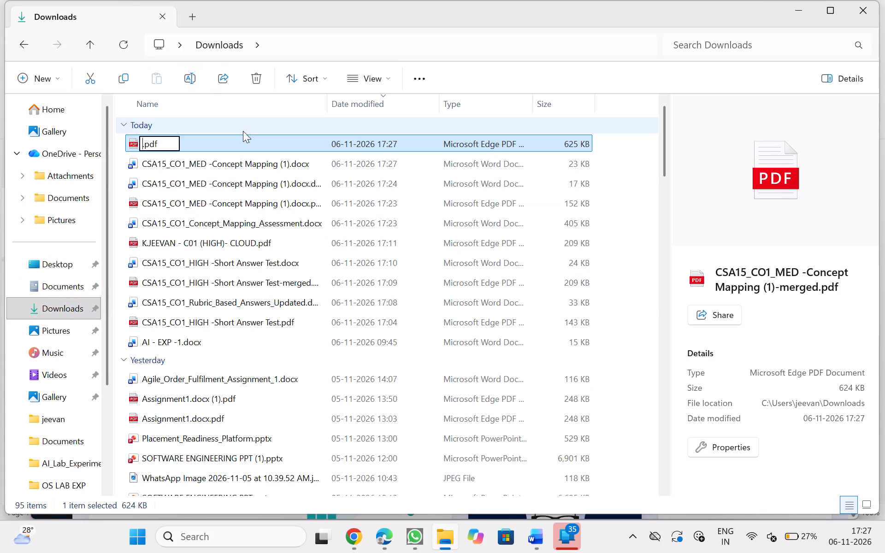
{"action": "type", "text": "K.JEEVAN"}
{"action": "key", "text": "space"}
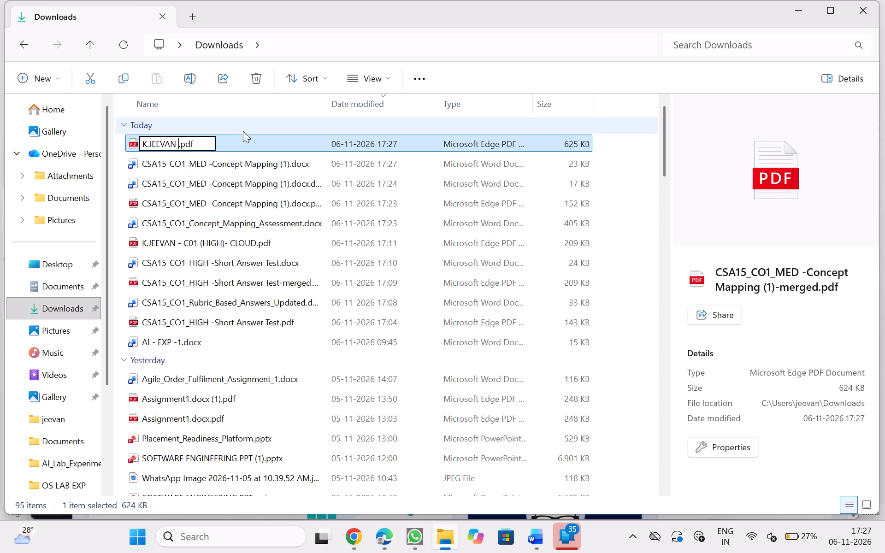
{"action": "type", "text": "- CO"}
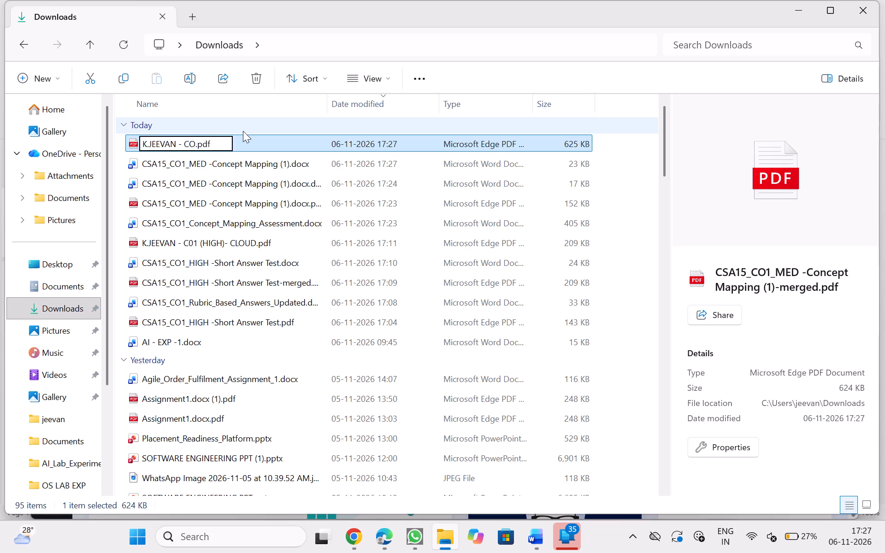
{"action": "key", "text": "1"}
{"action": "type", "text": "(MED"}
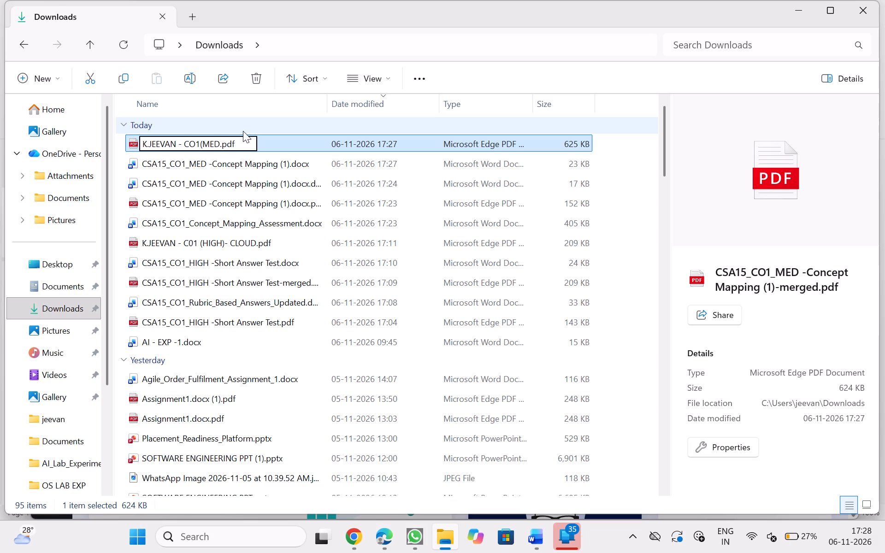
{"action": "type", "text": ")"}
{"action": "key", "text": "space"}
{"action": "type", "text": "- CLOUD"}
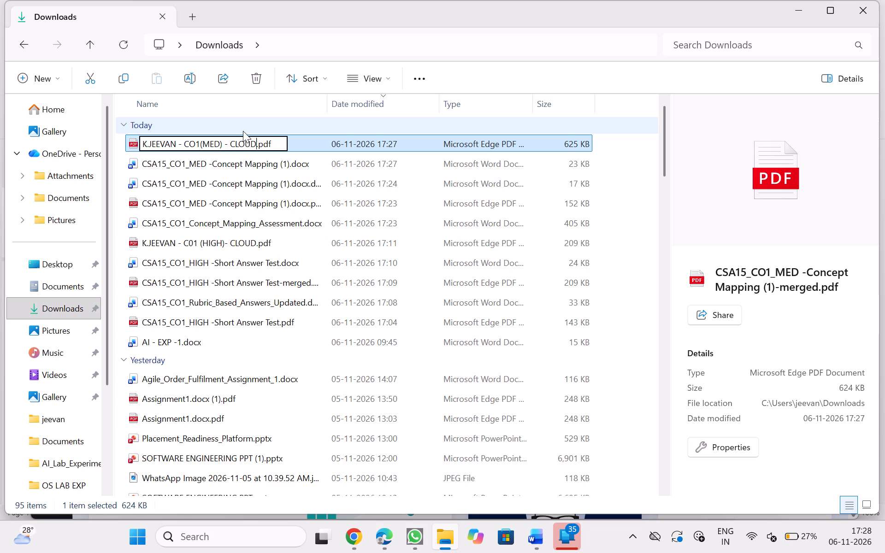
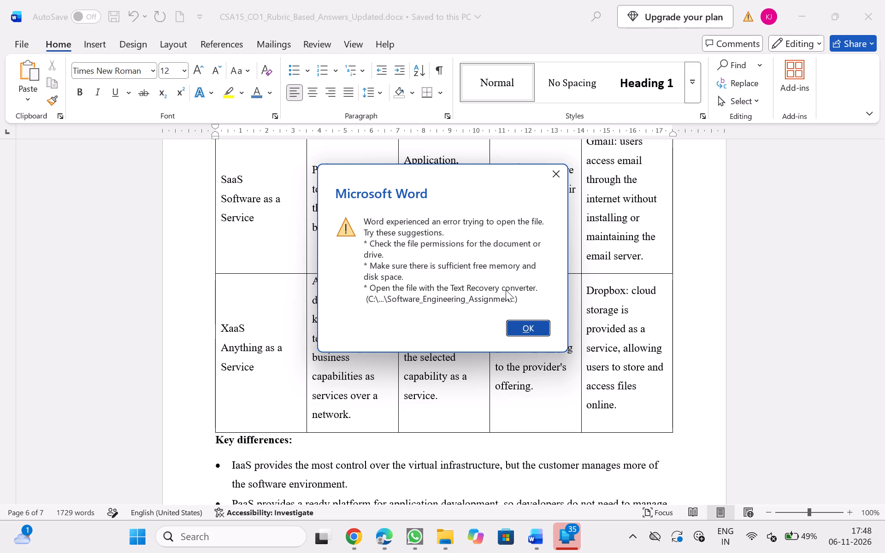
Dismiss Word's file-opening error message and return to the CSA15_CO1_Rubric_Based_Answers_Updated document.
{"action": "left_click", "coordinate": [553, 180]}
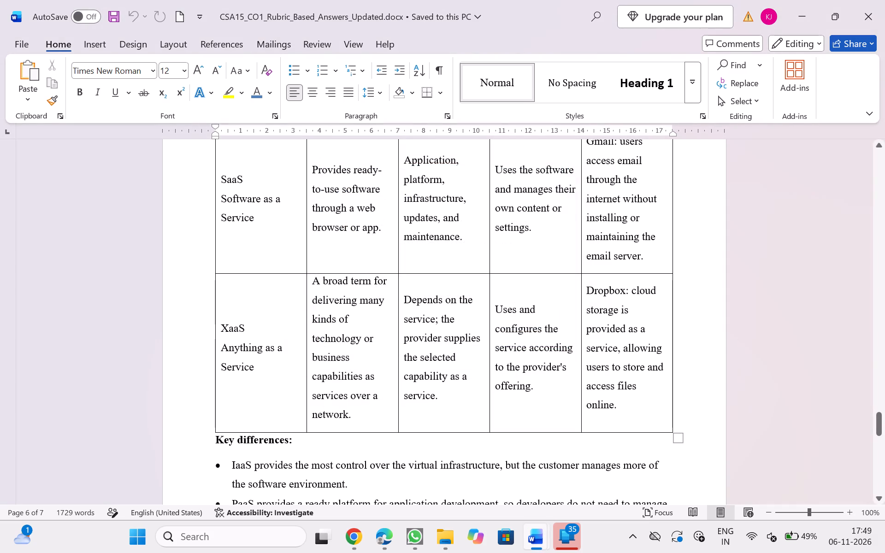